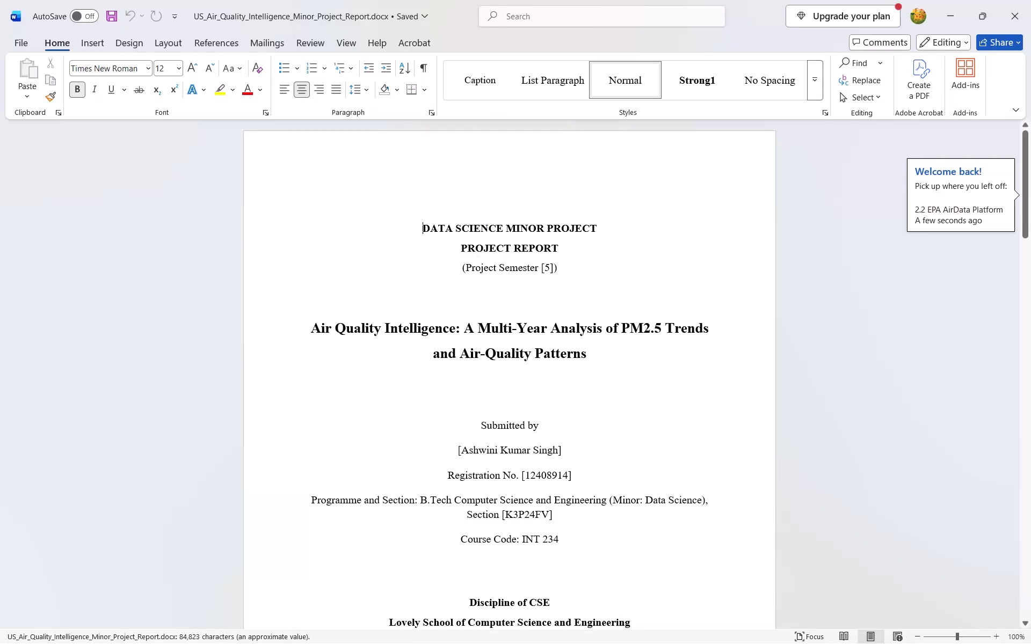
Look through the report from the cover page into Chapter 2 and locate the Dataset Link line in section 2.3.
scroll(466, 404, "down", 13)
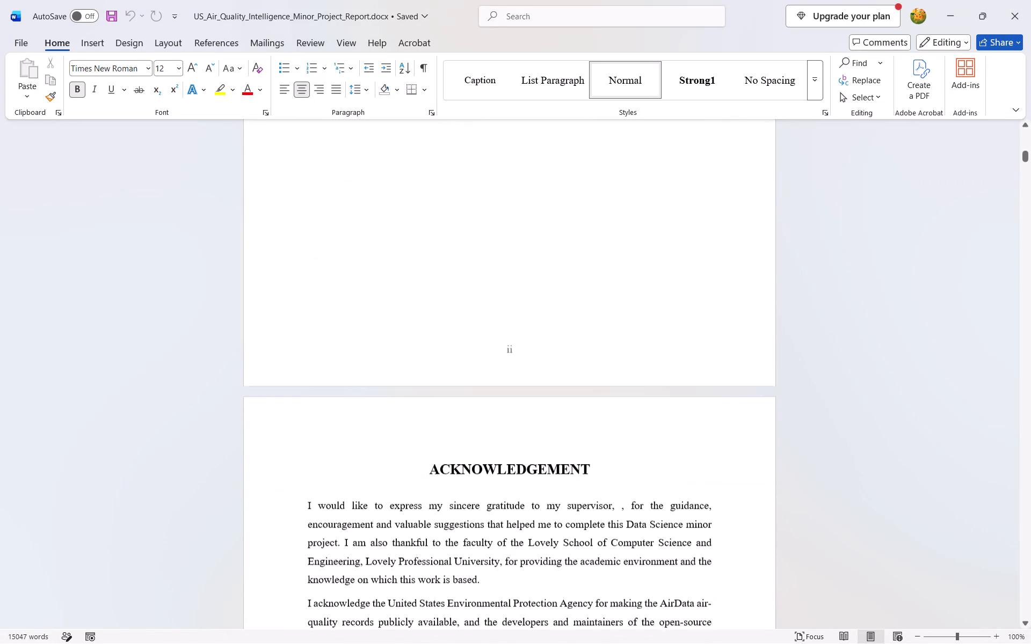
scroll(466, 404, "down", 11)
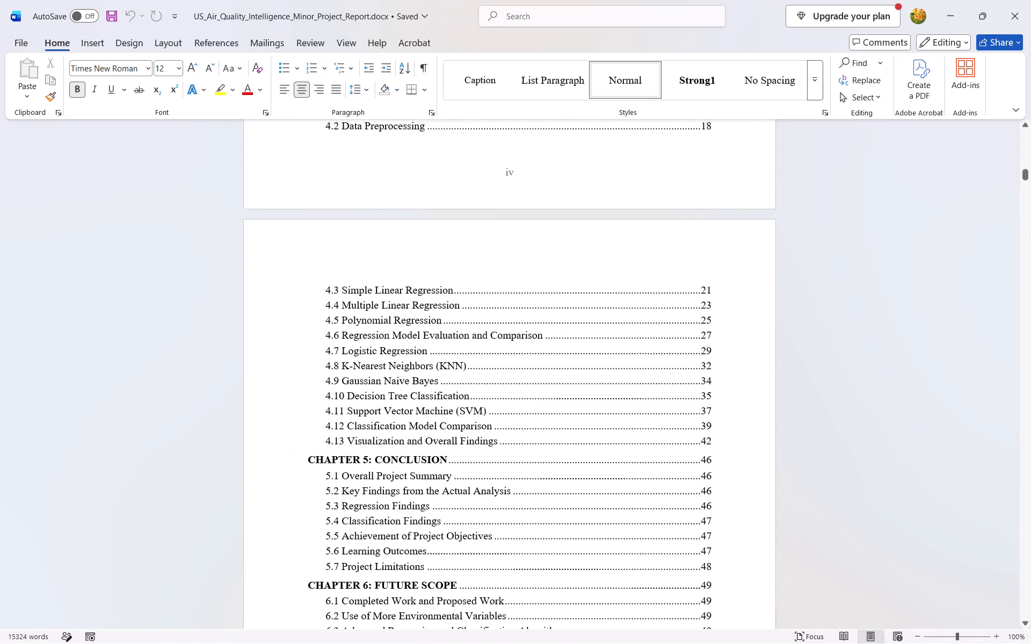
scroll(466, 404, "down", 10)
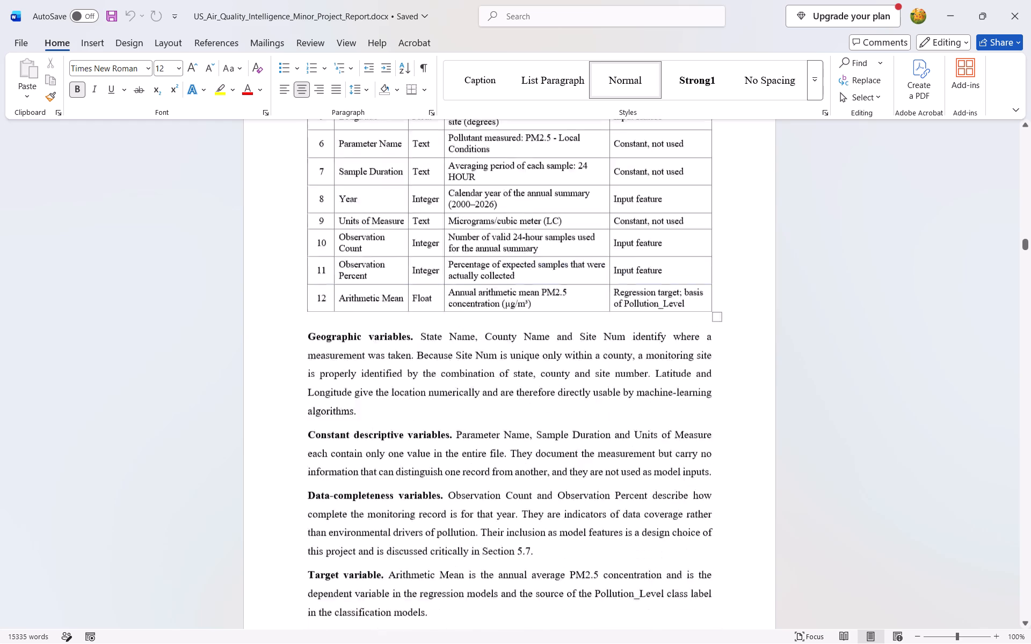
scroll(466, 404, "down", 3)
scroll(466, 404, "up", 4)
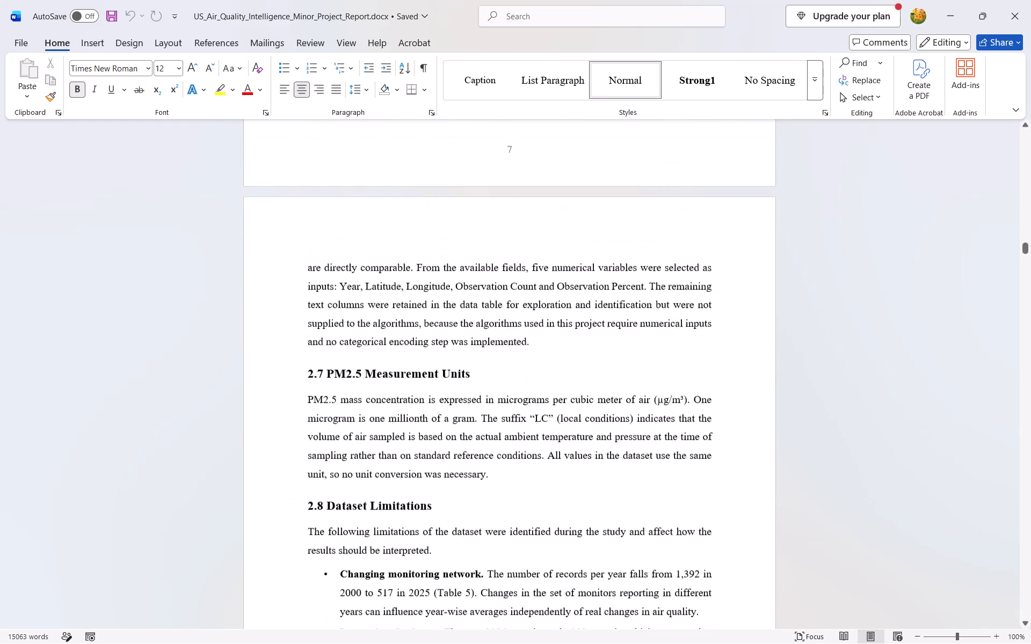
scroll(466, 404, "up", 8)
scroll(466, 404, "down", 3)
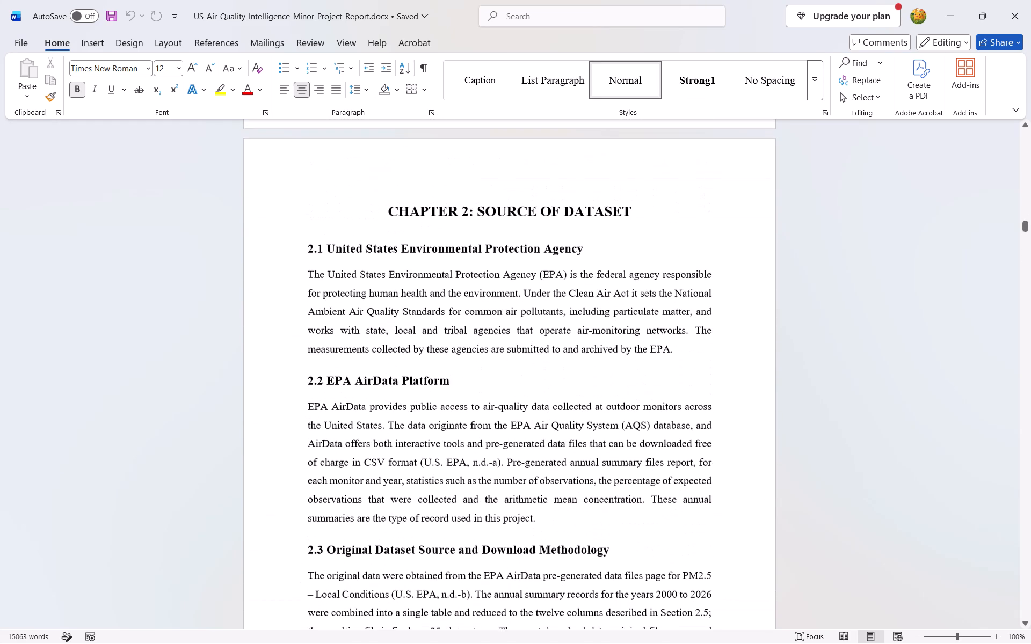
scroll(466, 404, "down", 5)
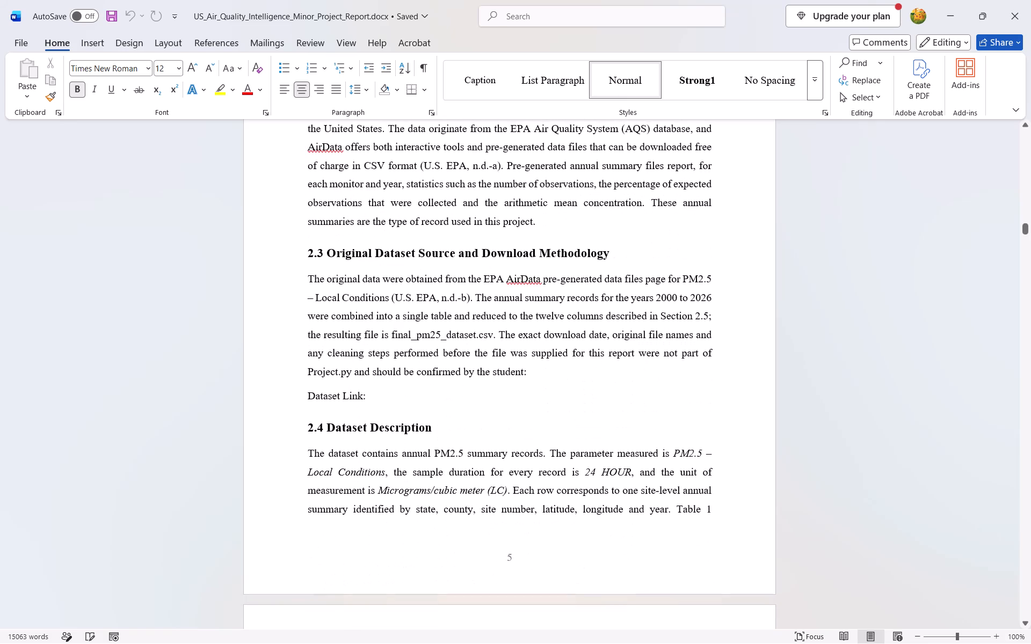
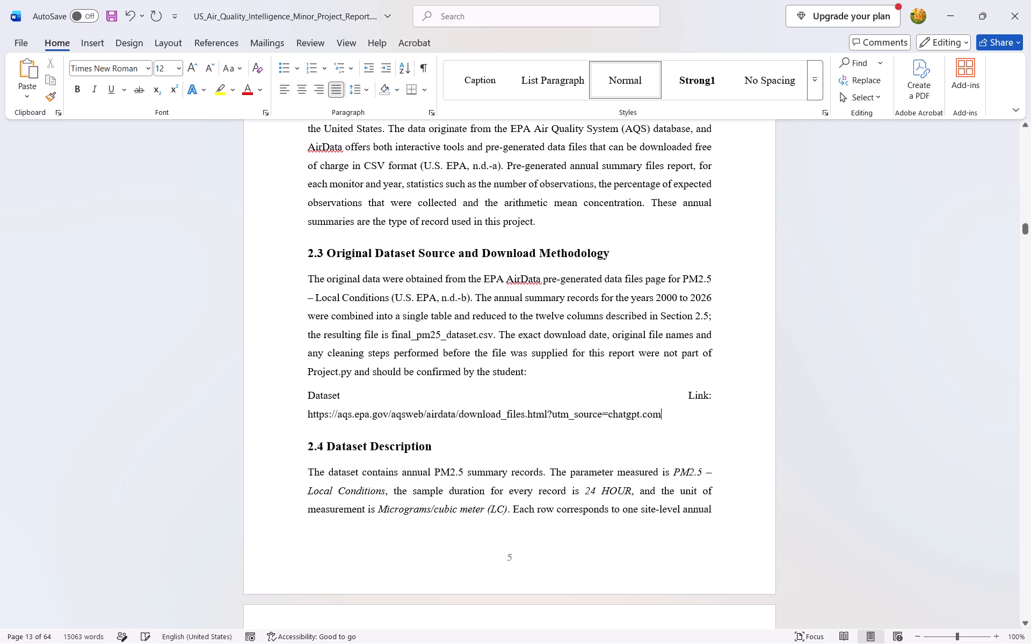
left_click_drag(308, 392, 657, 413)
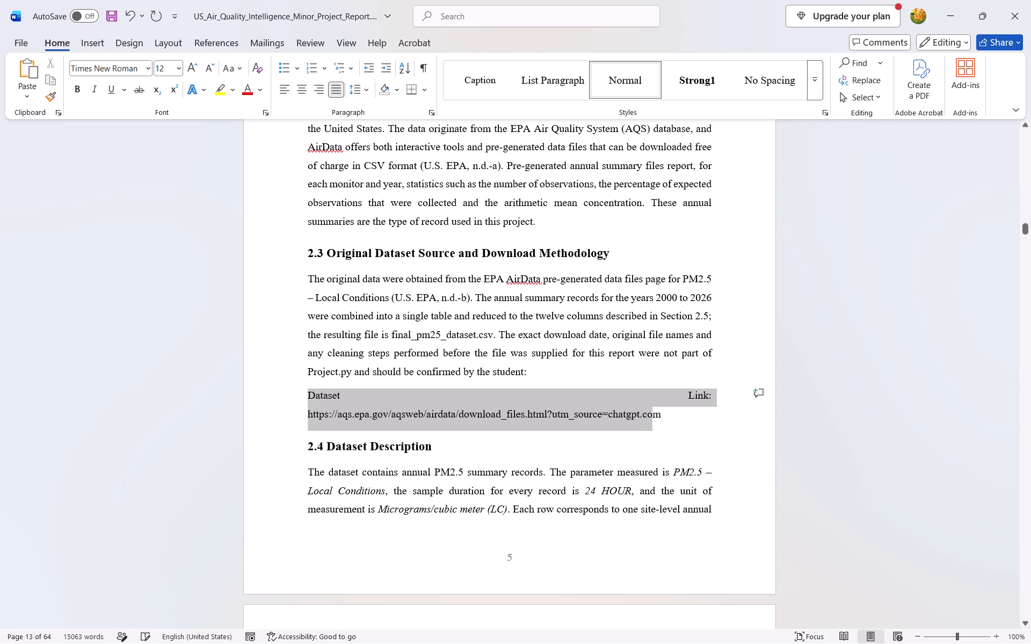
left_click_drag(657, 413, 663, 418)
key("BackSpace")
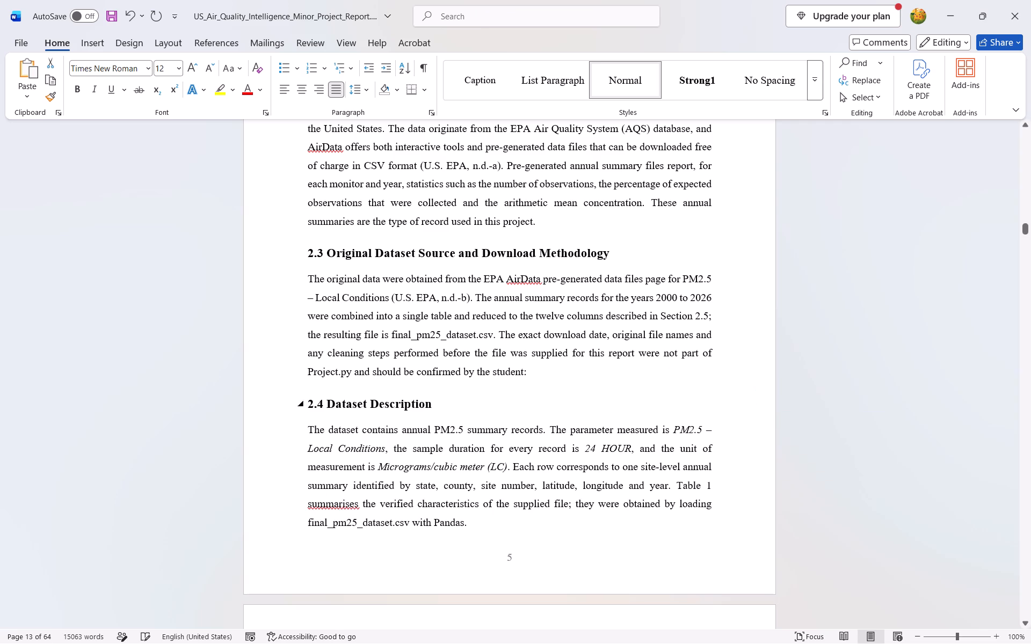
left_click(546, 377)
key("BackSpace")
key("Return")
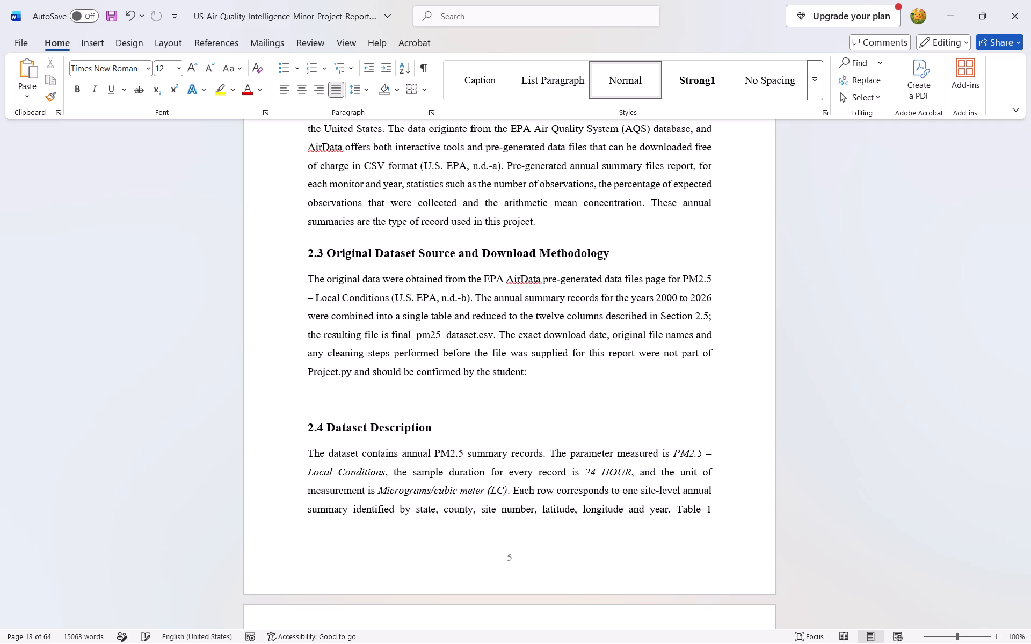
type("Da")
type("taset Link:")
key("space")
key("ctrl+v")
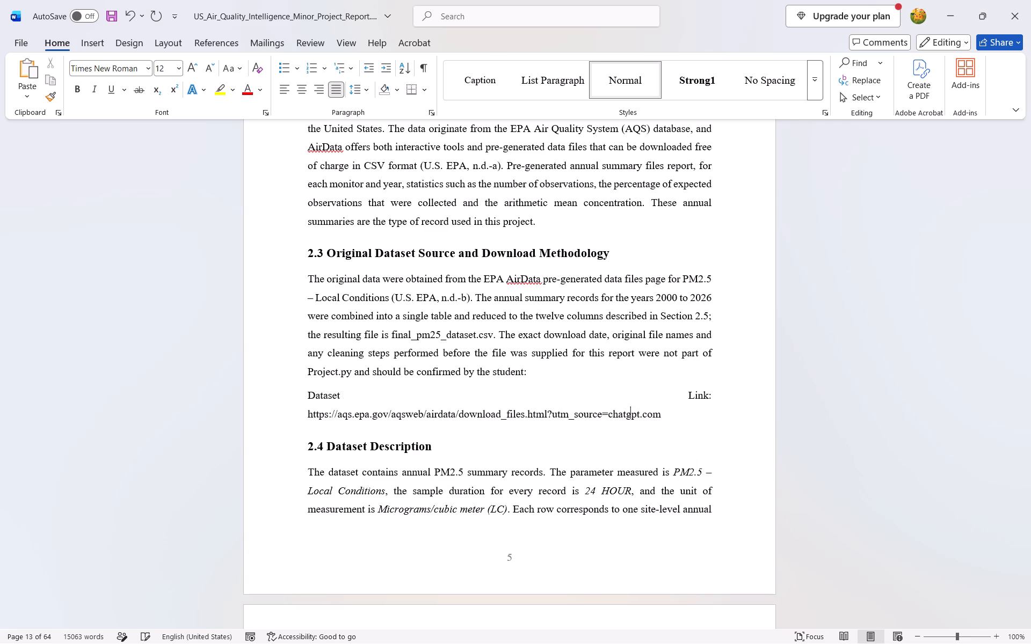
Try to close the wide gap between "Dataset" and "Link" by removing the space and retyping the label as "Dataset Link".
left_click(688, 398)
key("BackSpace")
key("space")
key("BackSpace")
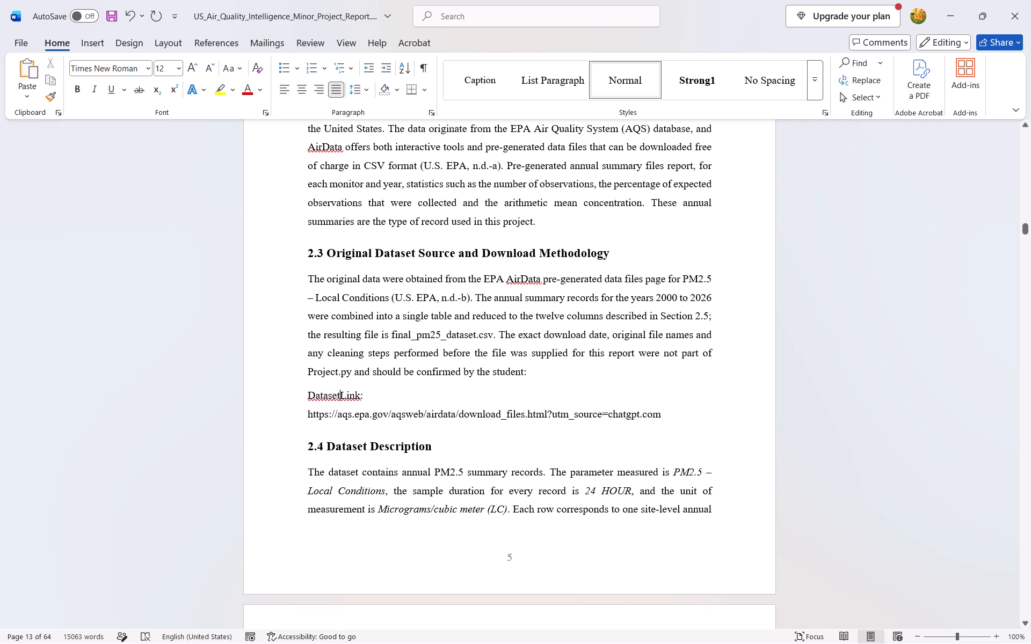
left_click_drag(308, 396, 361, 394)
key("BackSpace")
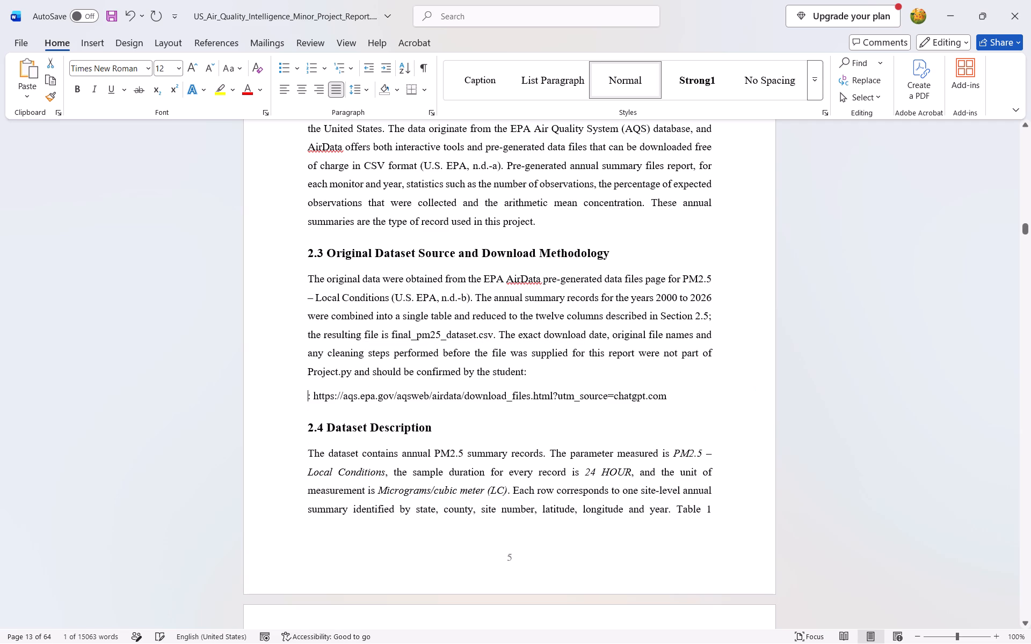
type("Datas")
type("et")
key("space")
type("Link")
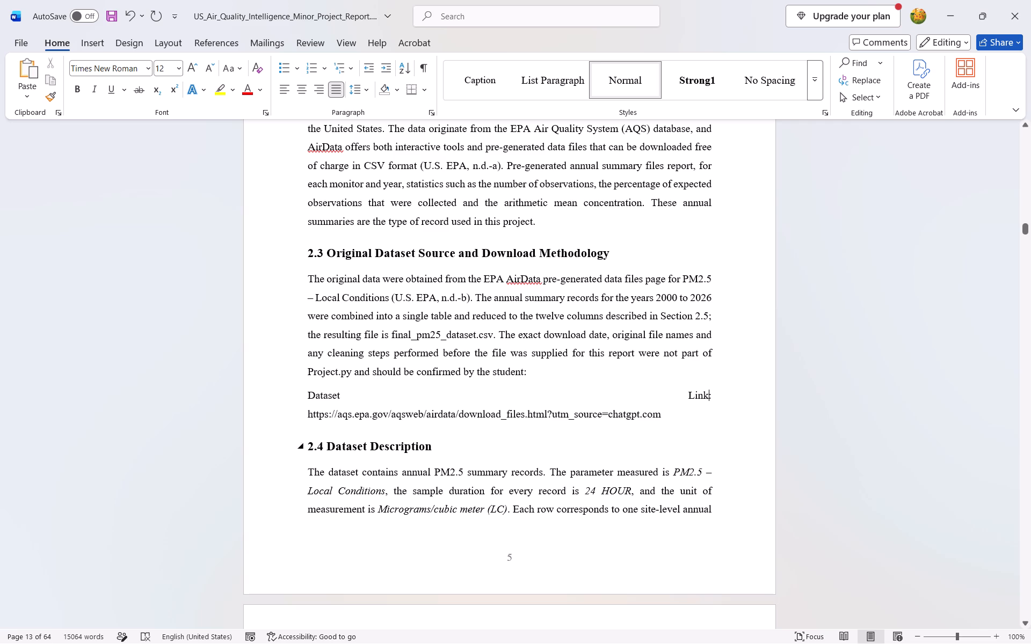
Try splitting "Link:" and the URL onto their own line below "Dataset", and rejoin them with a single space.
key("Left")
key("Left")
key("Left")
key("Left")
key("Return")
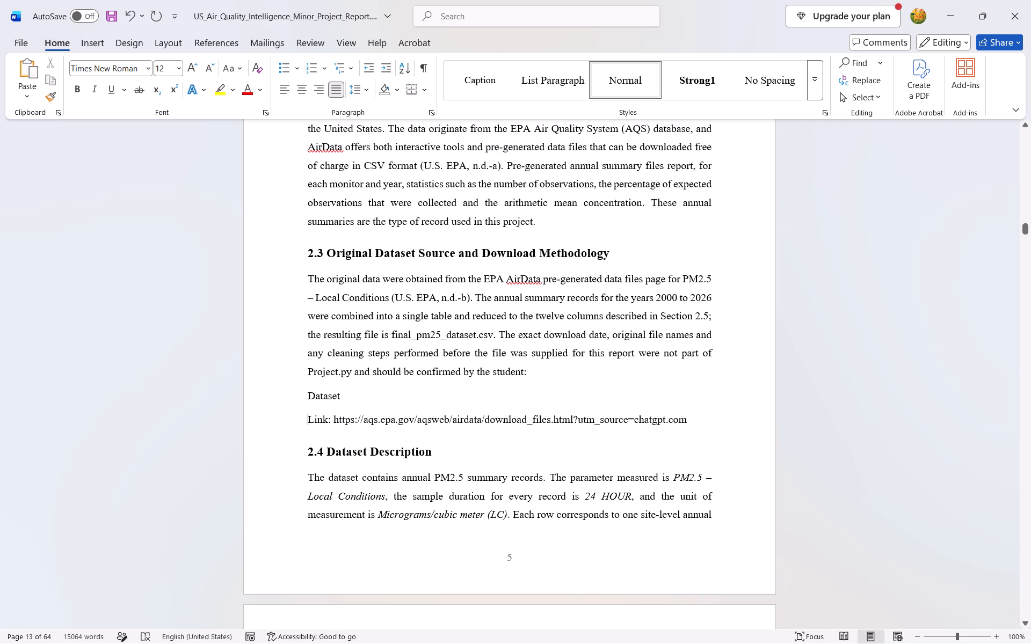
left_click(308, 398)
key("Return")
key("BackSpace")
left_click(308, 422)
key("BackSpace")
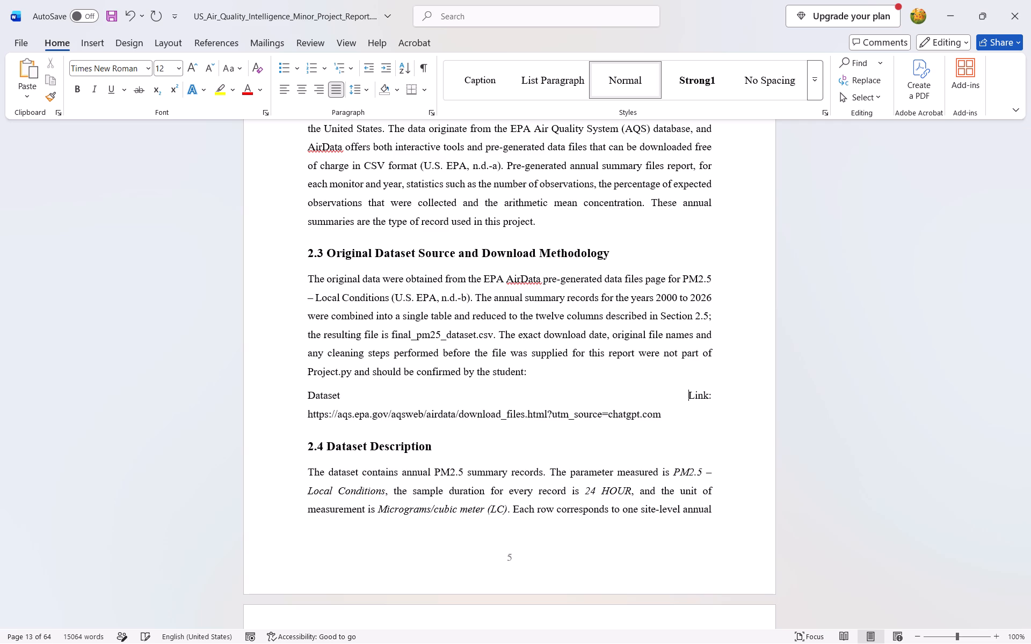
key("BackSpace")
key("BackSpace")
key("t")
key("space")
Delete the whole Dataset Link paragraph, label and URL, between section 2.3's text and the 2.4 heading.
left_click(303, 390)
left_click_drag(308, 396, 421, 401)
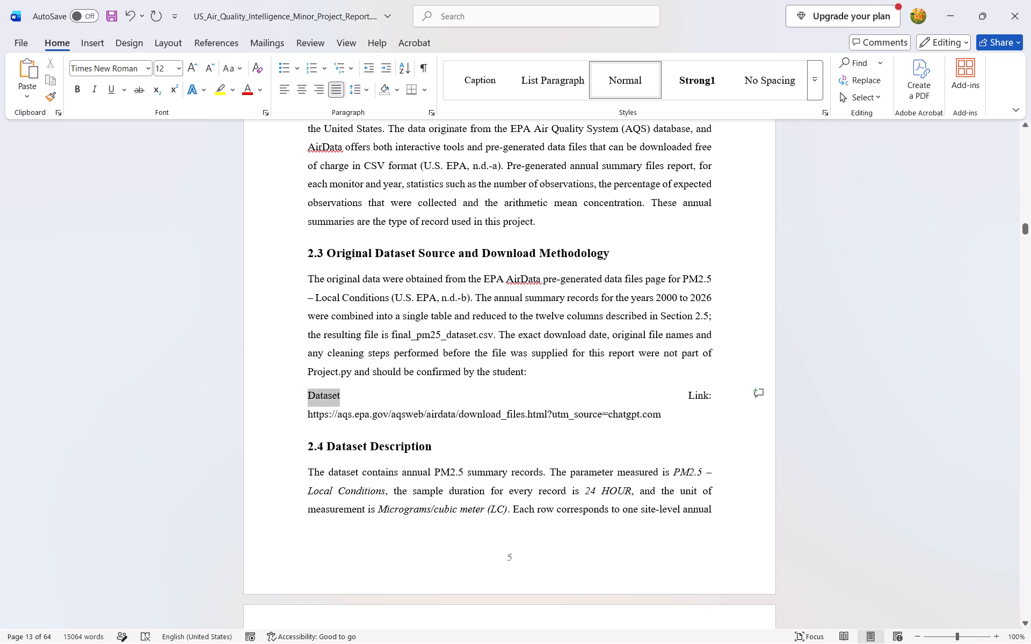
left_click_drag(421, 401, 664, 418)
key("BackSpace")
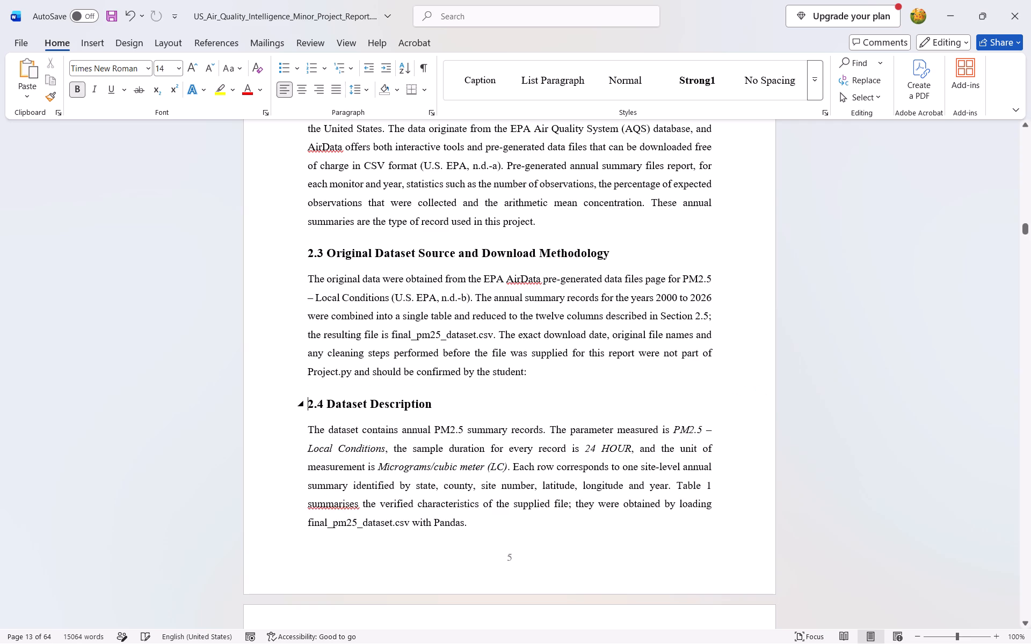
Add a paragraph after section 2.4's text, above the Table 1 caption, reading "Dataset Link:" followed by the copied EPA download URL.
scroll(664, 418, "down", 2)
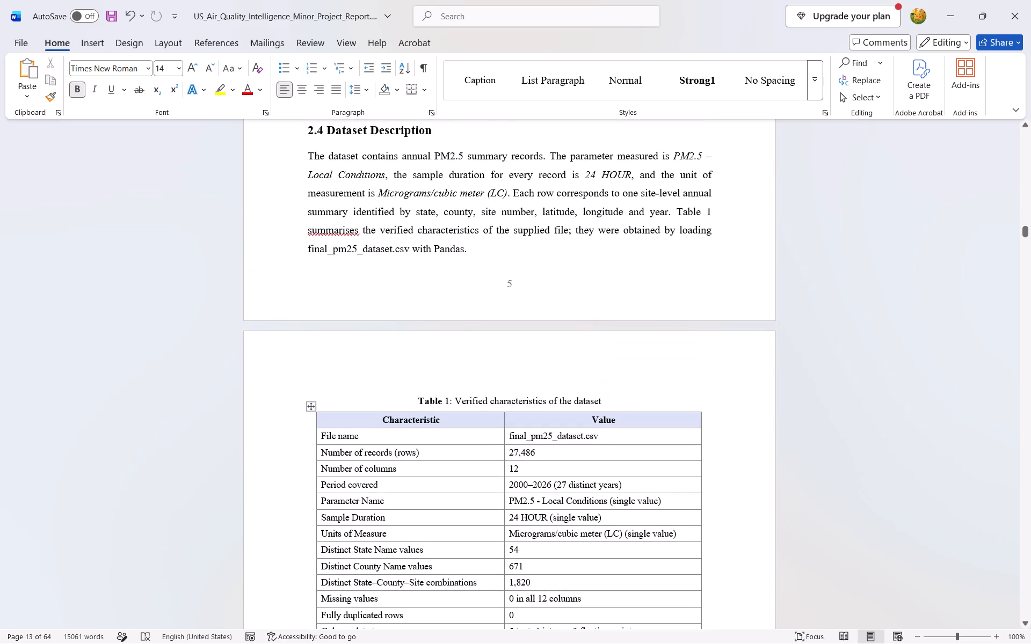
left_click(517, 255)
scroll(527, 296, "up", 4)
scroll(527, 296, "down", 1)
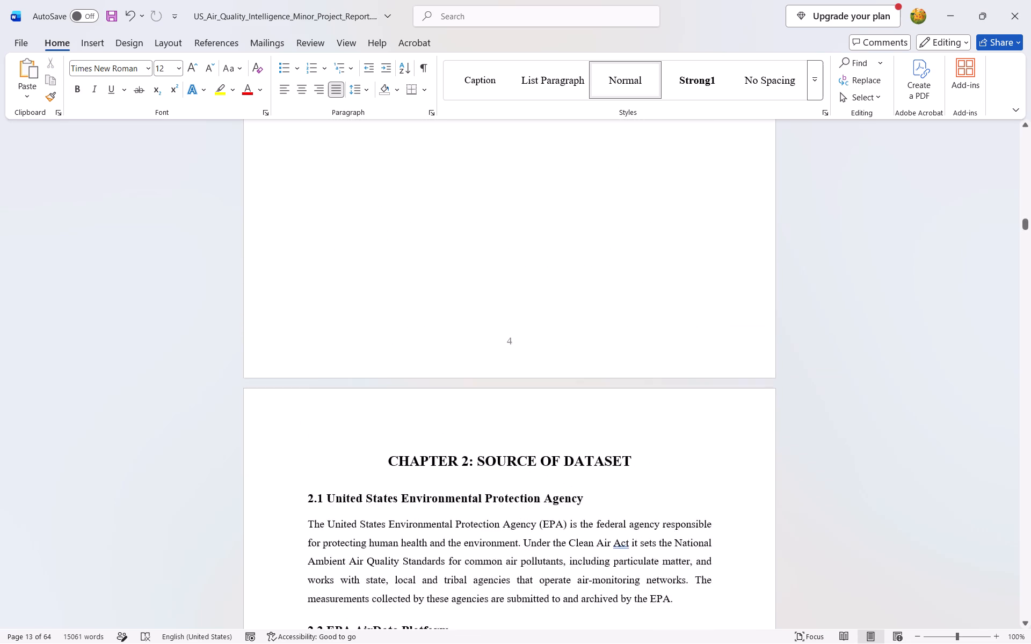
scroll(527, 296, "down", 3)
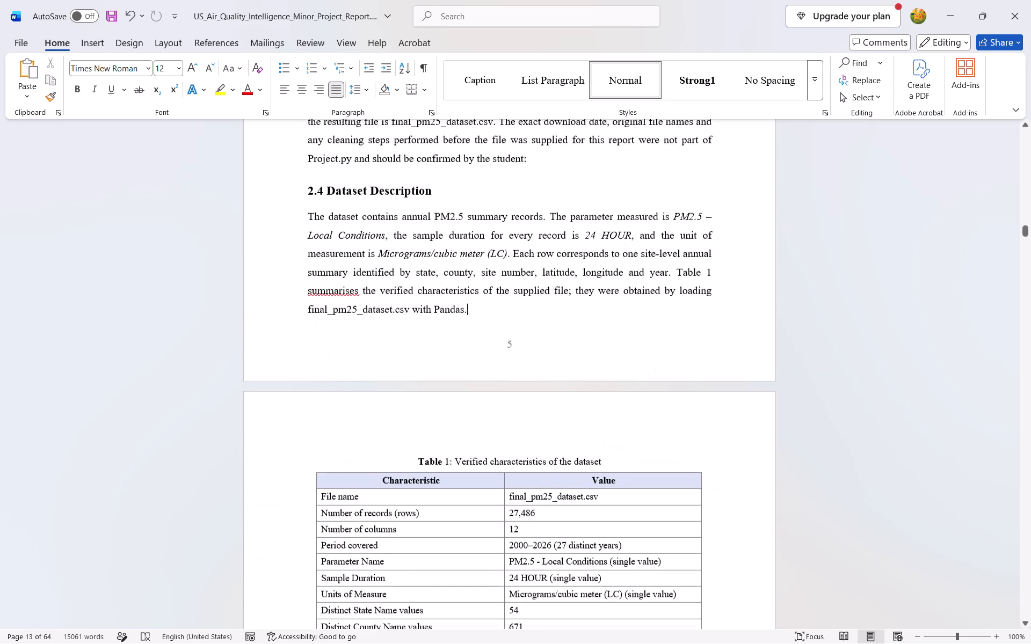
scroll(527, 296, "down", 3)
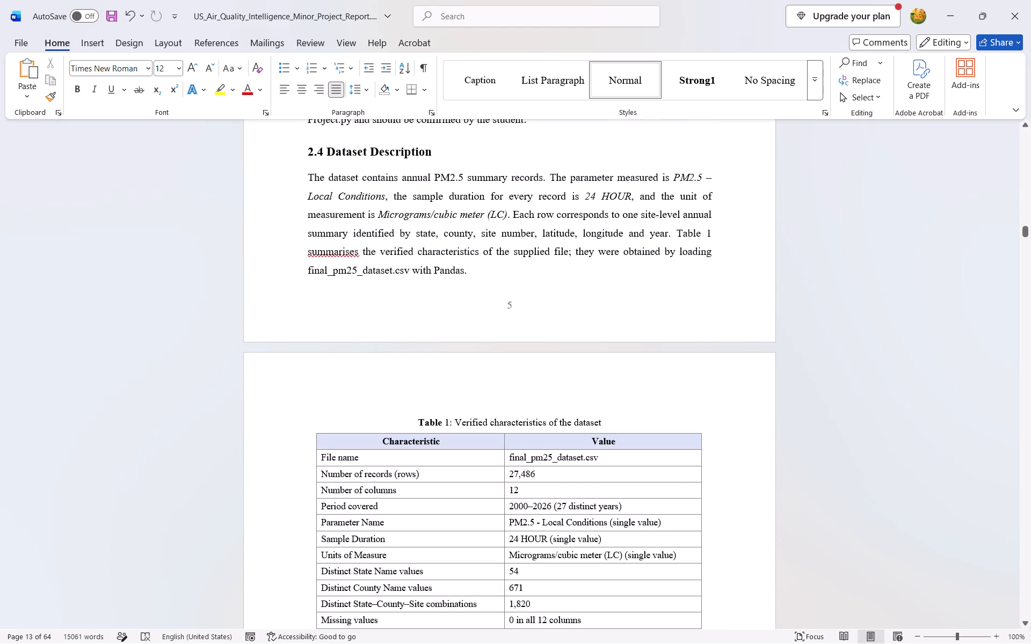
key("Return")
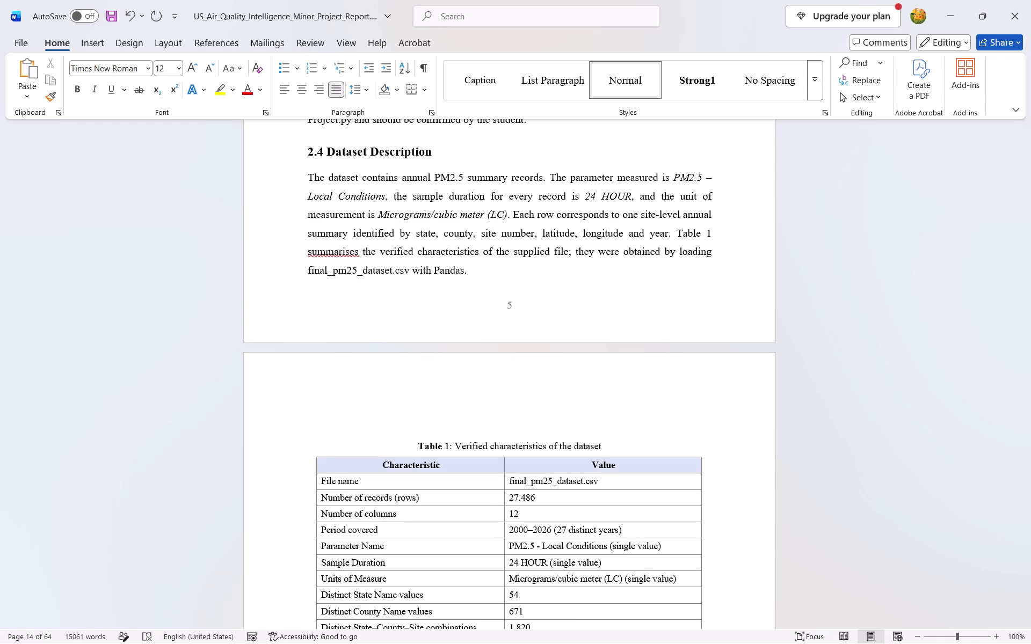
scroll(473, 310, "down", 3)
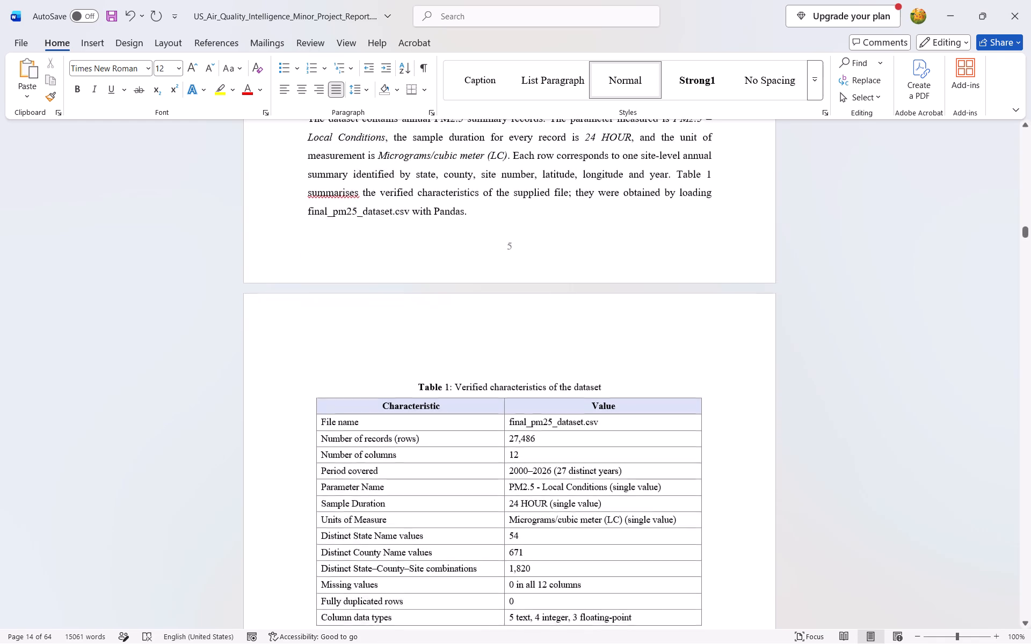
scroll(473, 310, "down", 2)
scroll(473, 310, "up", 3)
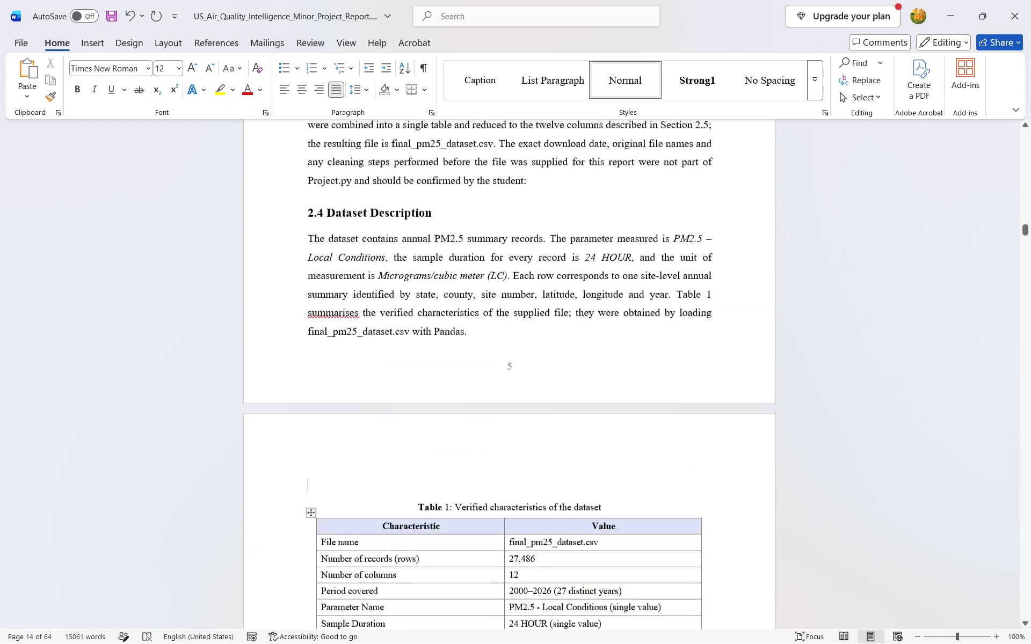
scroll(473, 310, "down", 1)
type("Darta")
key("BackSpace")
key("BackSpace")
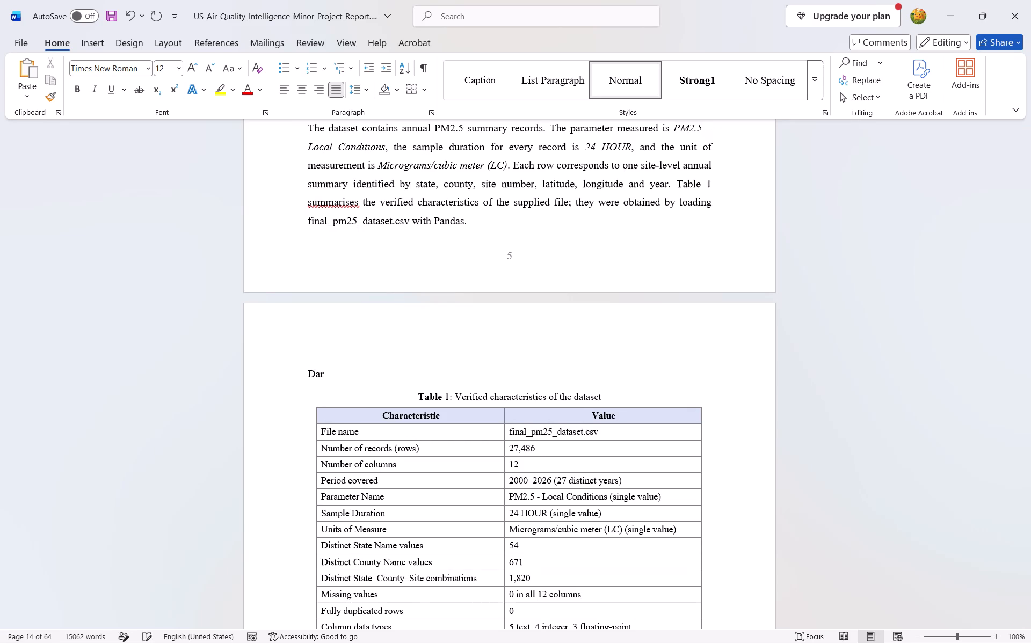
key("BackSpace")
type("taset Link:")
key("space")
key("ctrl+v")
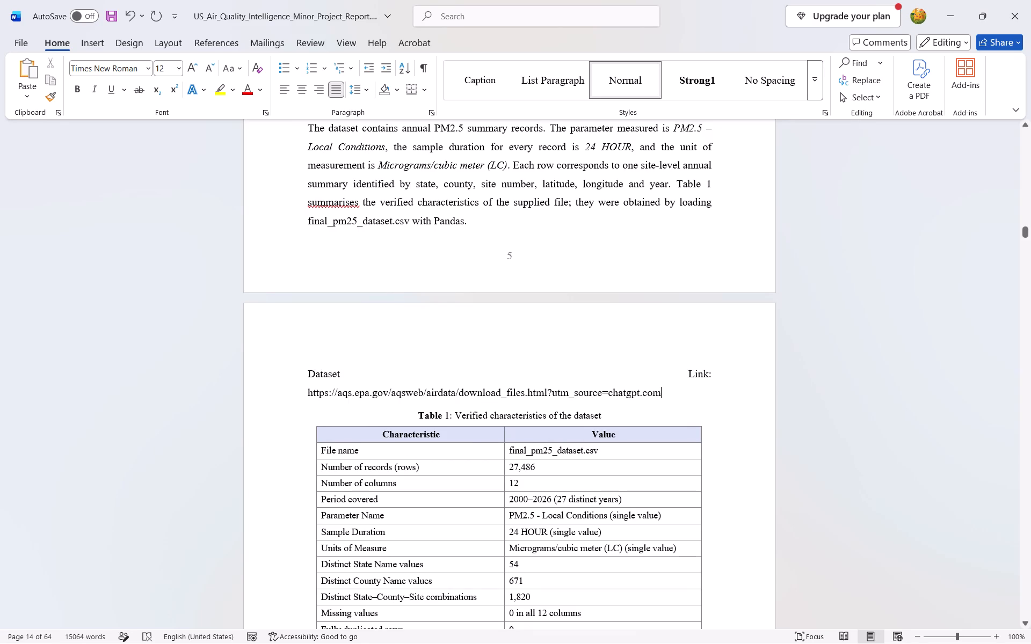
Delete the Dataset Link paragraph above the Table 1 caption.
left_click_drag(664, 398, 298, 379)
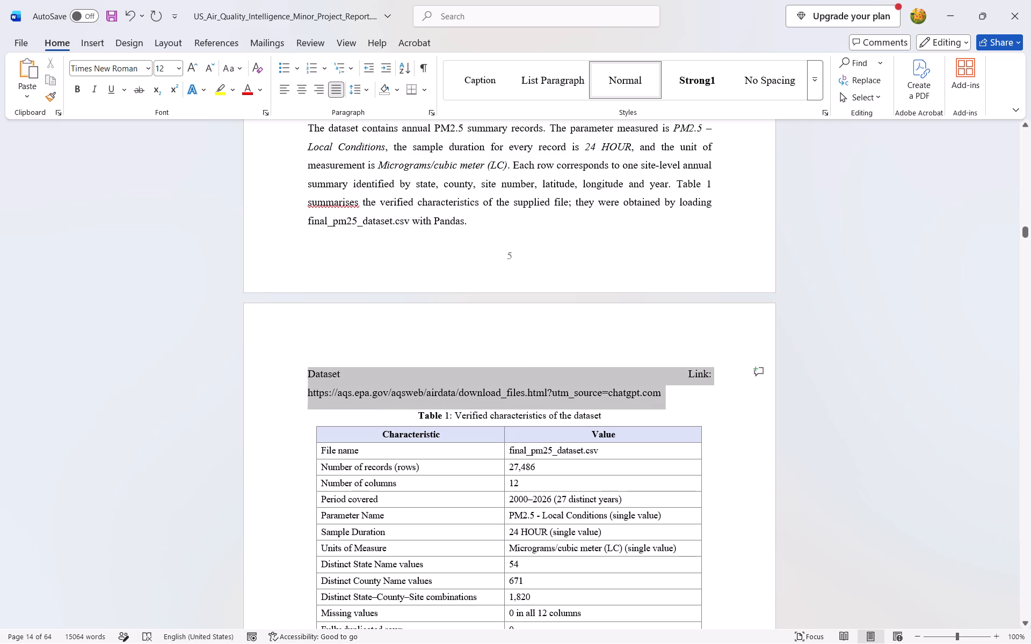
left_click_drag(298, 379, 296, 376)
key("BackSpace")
scroll(511, 262, "up", 1)
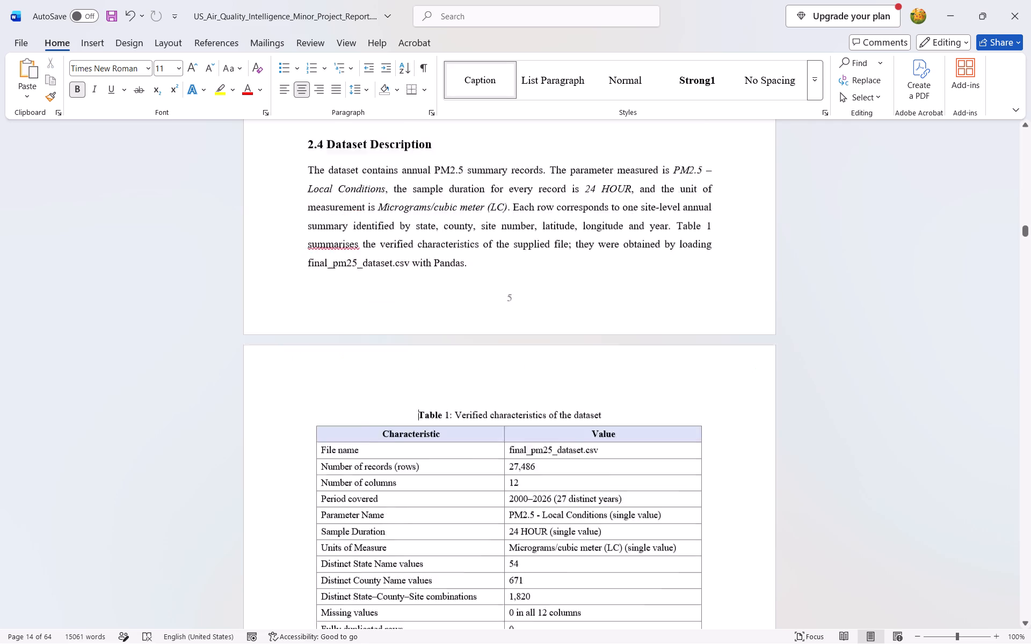
scroll(511, 262, "up", 1)
double_click(528, 336)
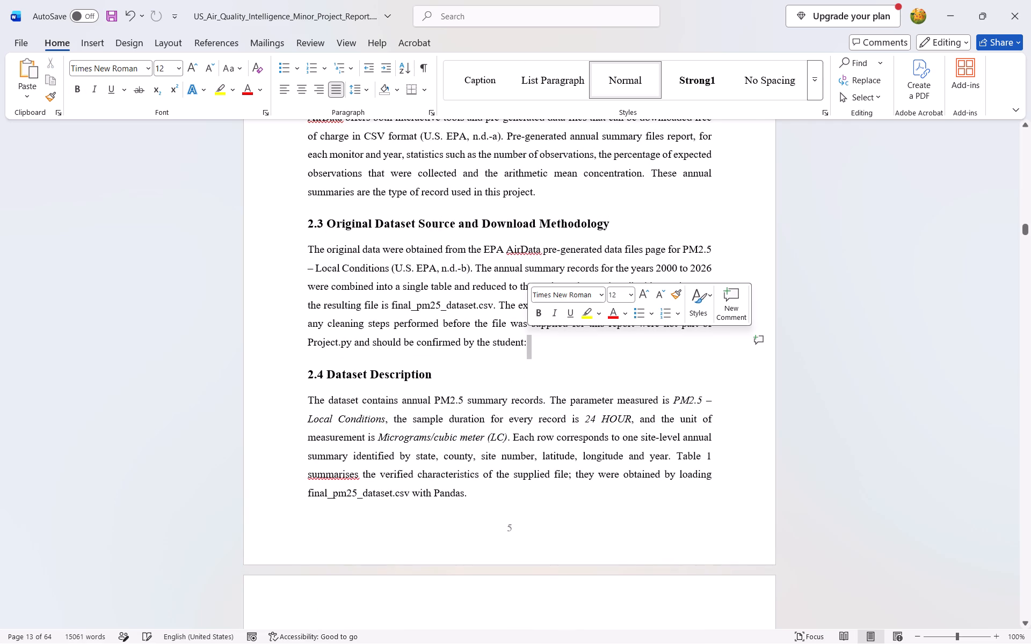
left_click(531, 343)
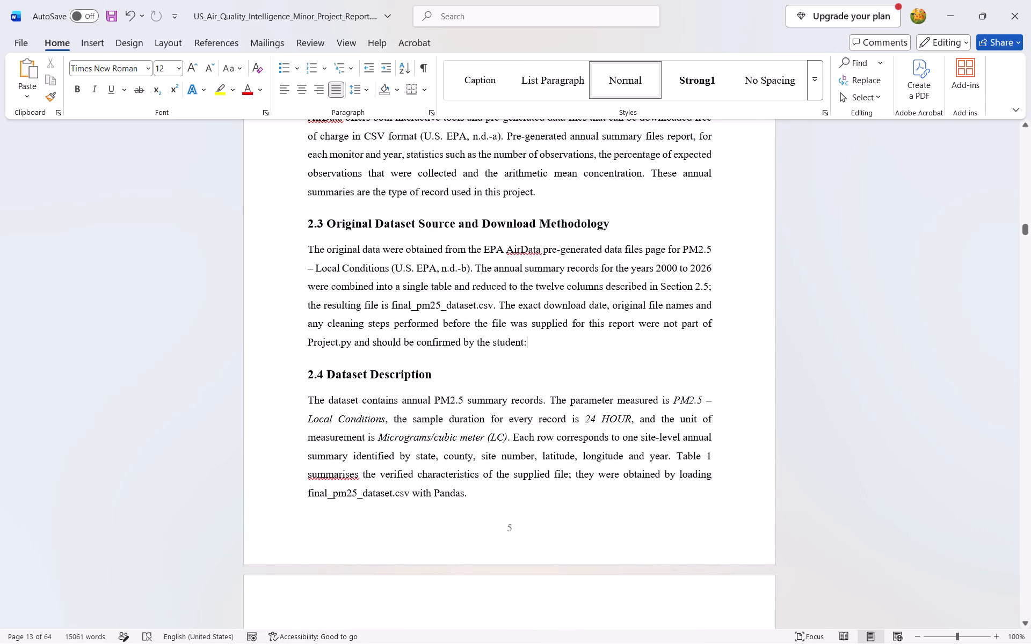
key("space")
type("Dataset Link")
type(":")
key("space")
key("ctrl+v")
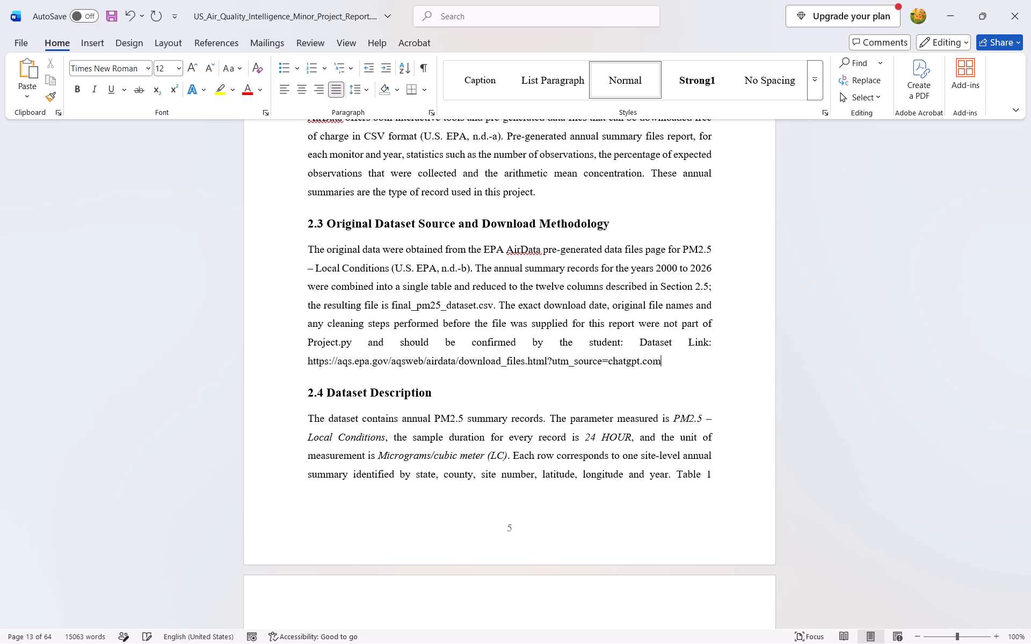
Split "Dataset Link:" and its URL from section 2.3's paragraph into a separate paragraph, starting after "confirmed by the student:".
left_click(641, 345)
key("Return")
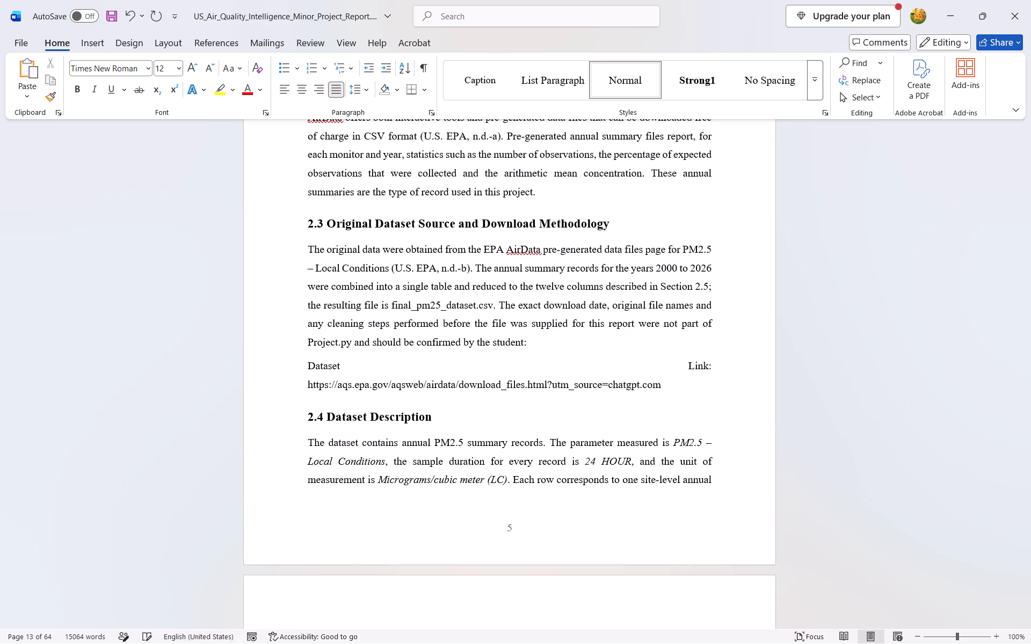
Undo the paragraph split, the pasted URL and the "Dataset Link:" label, back to section 2.3's text ending in "confirmed by the student:".
key("ctrl+z")
key("ctrl+z")
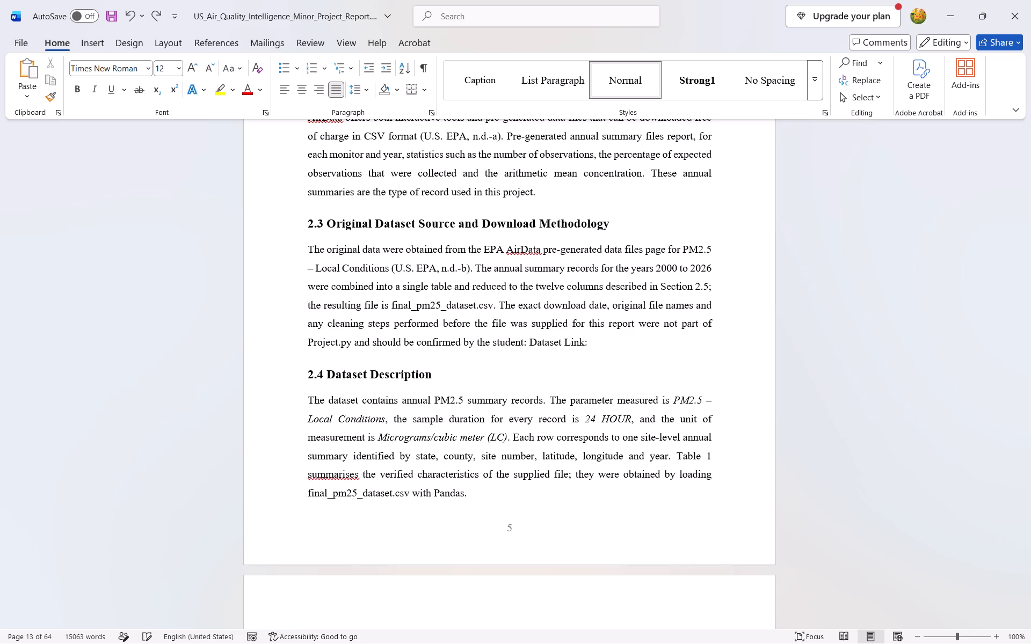
key("ctrl+z")
key("Return")
type("Link")
type(":")
key("space")
key("ctrl+v")
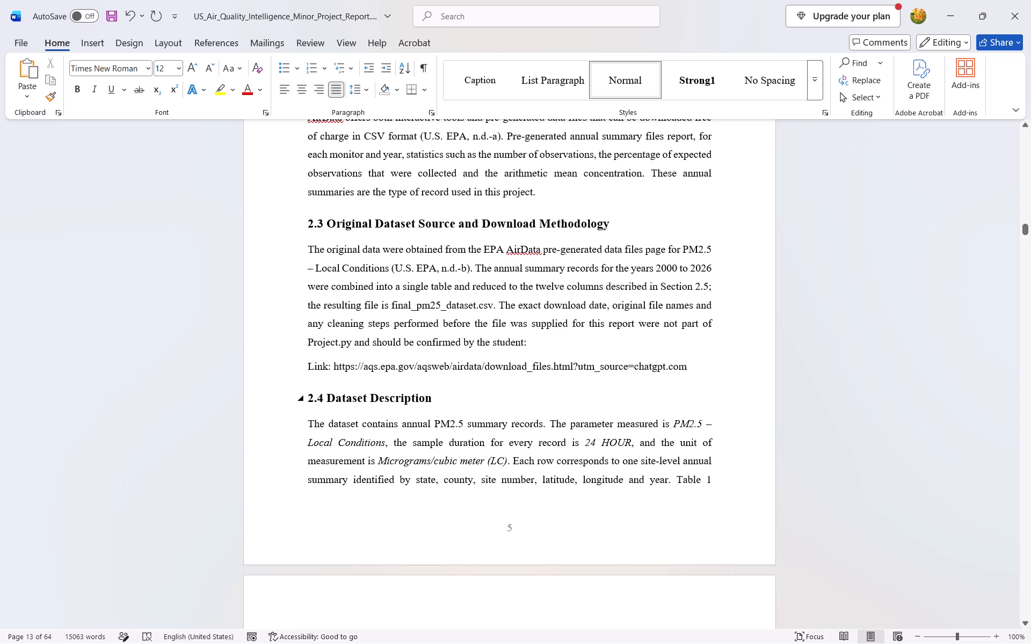
Close the report document.
scroll(683, 385, "up", 1)
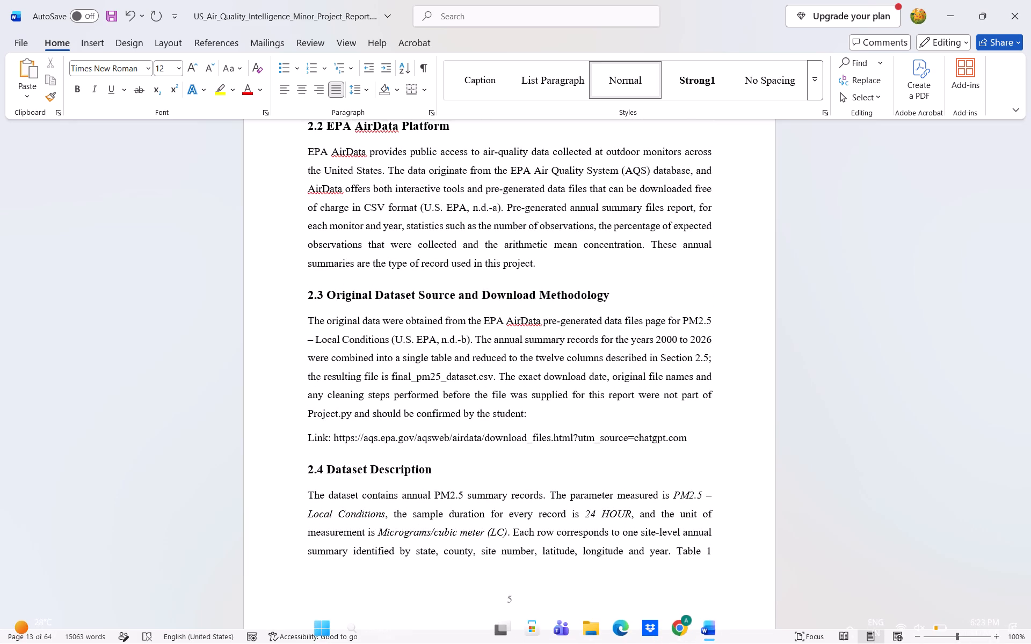
left_click(1030, 0)
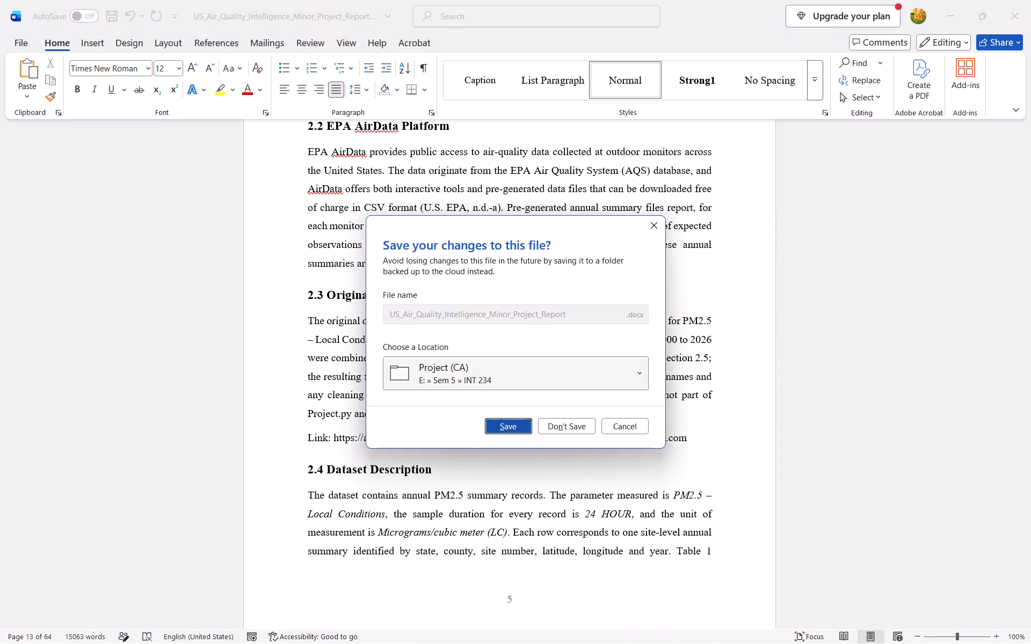
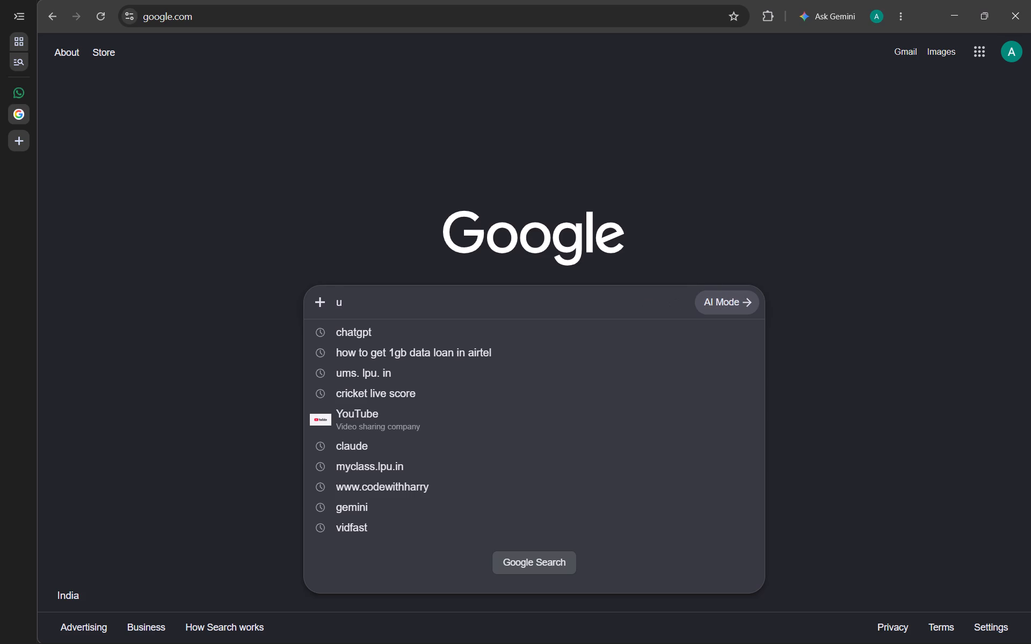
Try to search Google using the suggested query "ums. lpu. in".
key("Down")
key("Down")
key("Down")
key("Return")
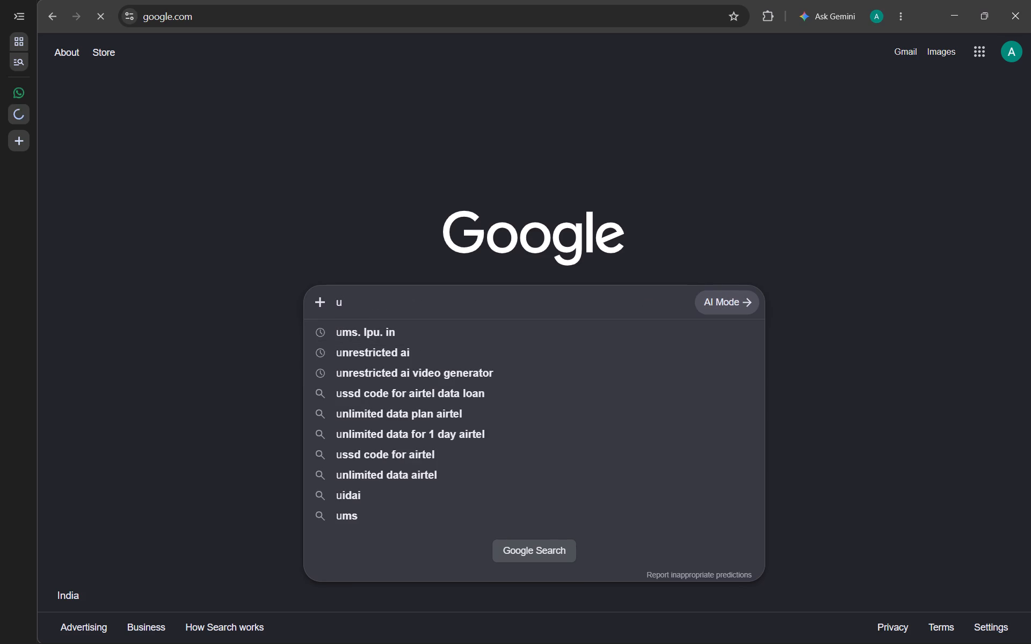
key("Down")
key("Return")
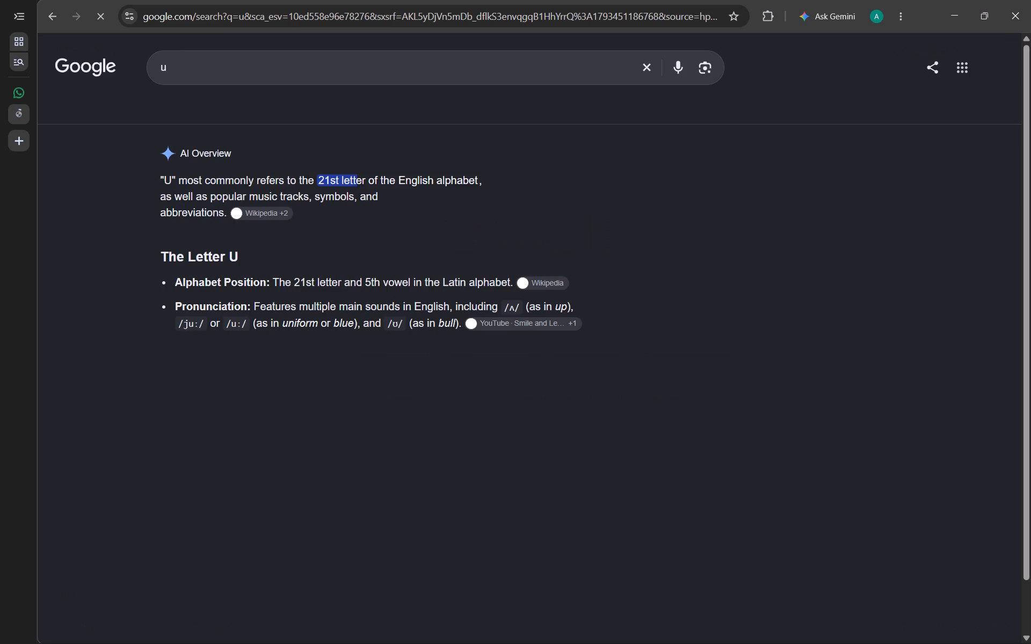
Replace the Google search query with "ums.lpu.in" and run the search.
double_click(224, 67)
key("BackSpace")
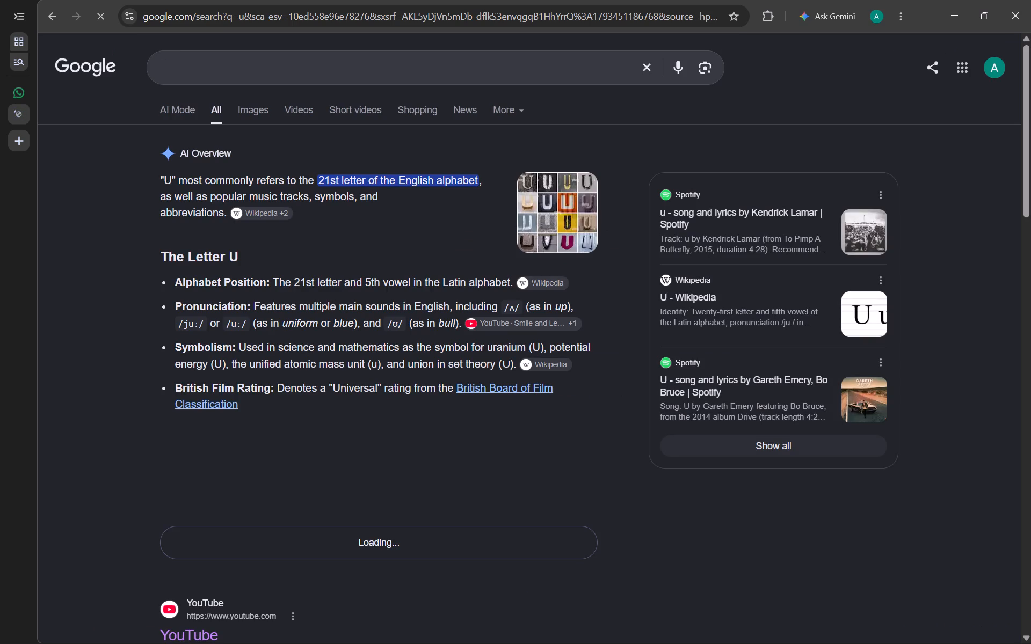
type("um")
key("s")
type(".lpu.in")
key("Return")
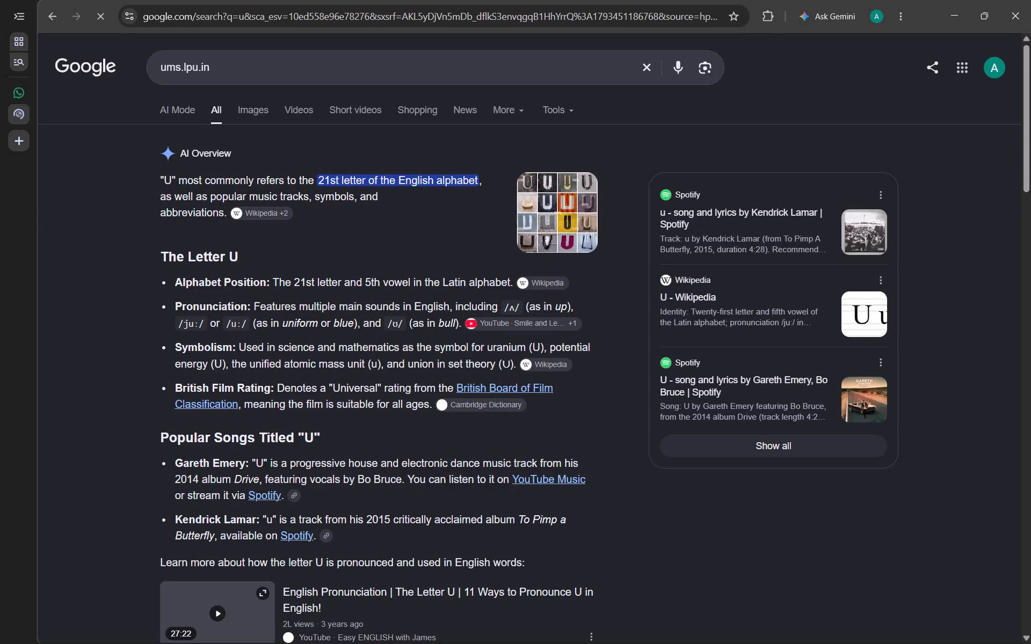
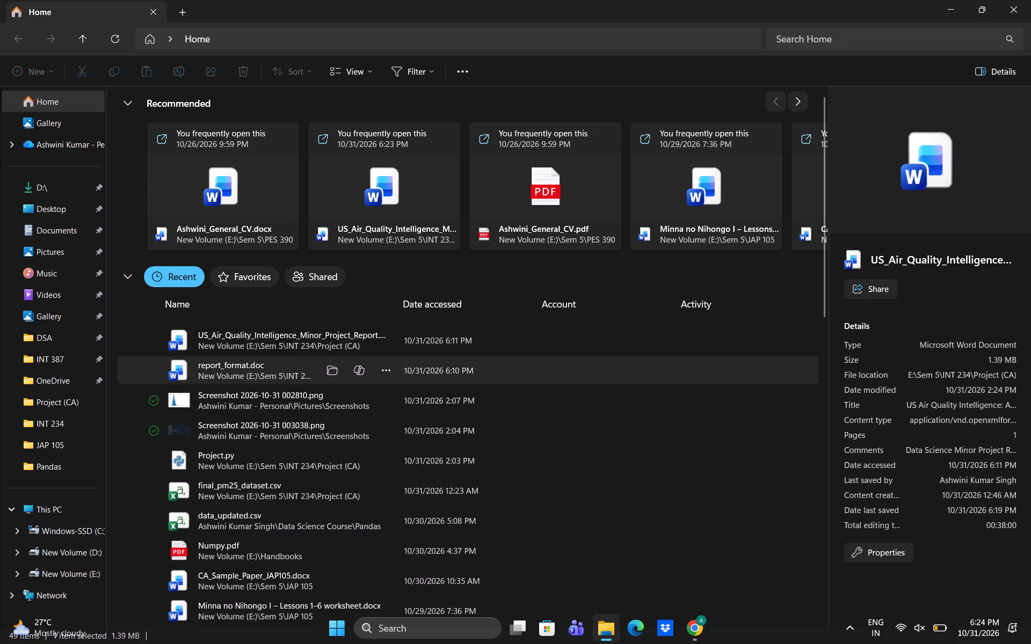
Open the US_Air_Quality_Intelligence minor project report from the recent files.
double_click(278, 340)
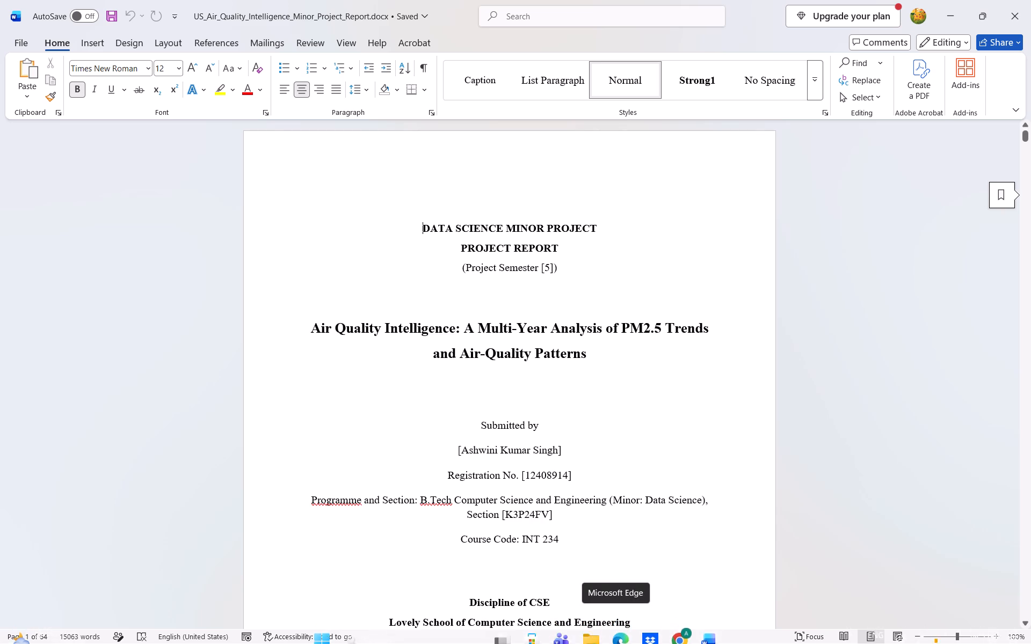
Open report_format.doc from the recent files in File Explorer.
left_click(585, 574)
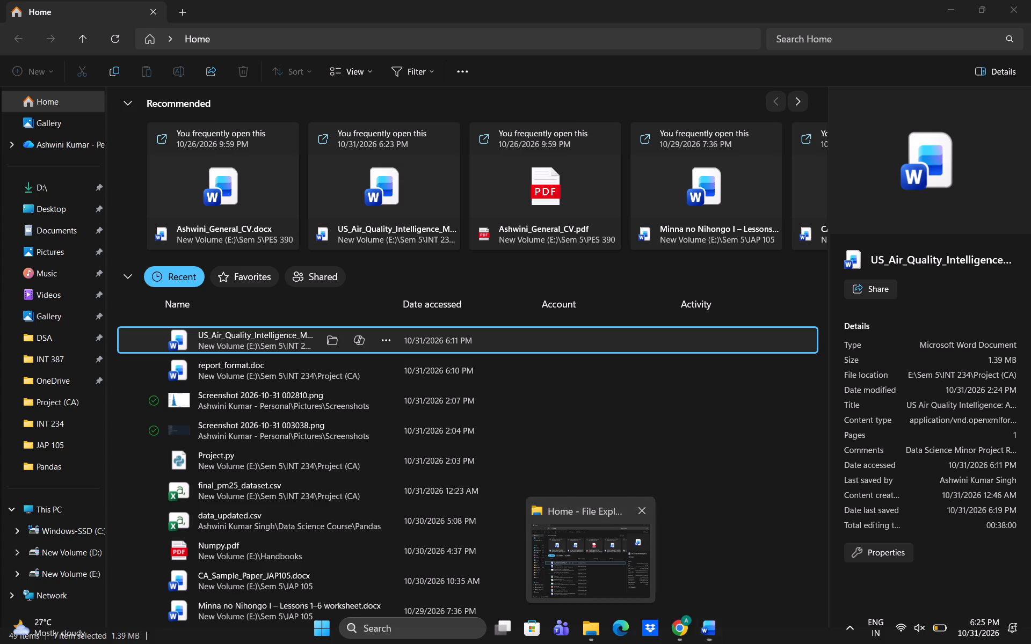
double_click(282, 382)
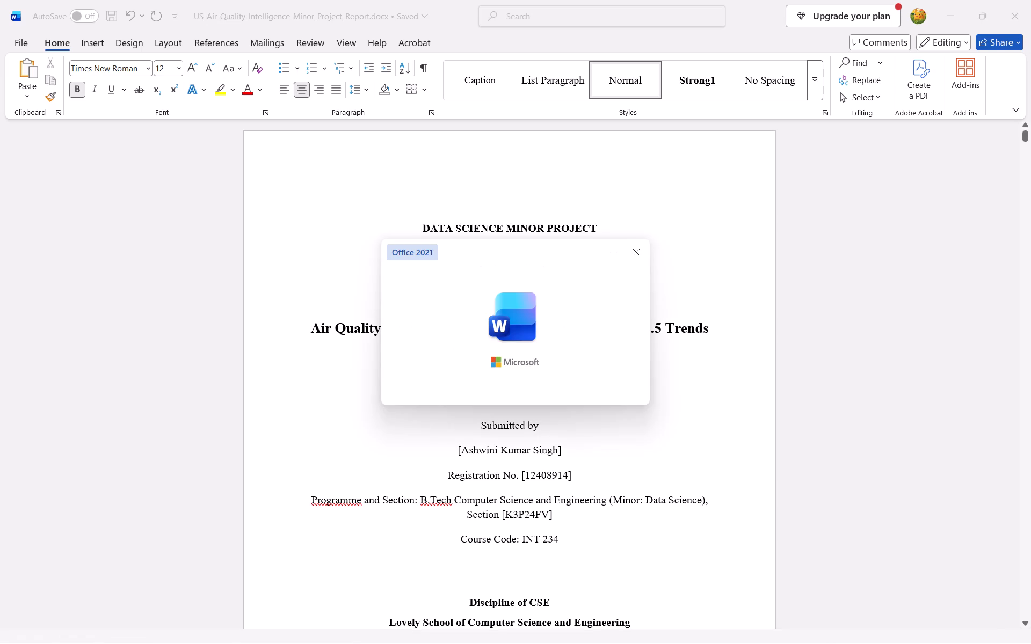
Examine the conventions and cover page layout in report_format.doc and compare them with the report's cover page.
scroll(407, 440, "down", 4)
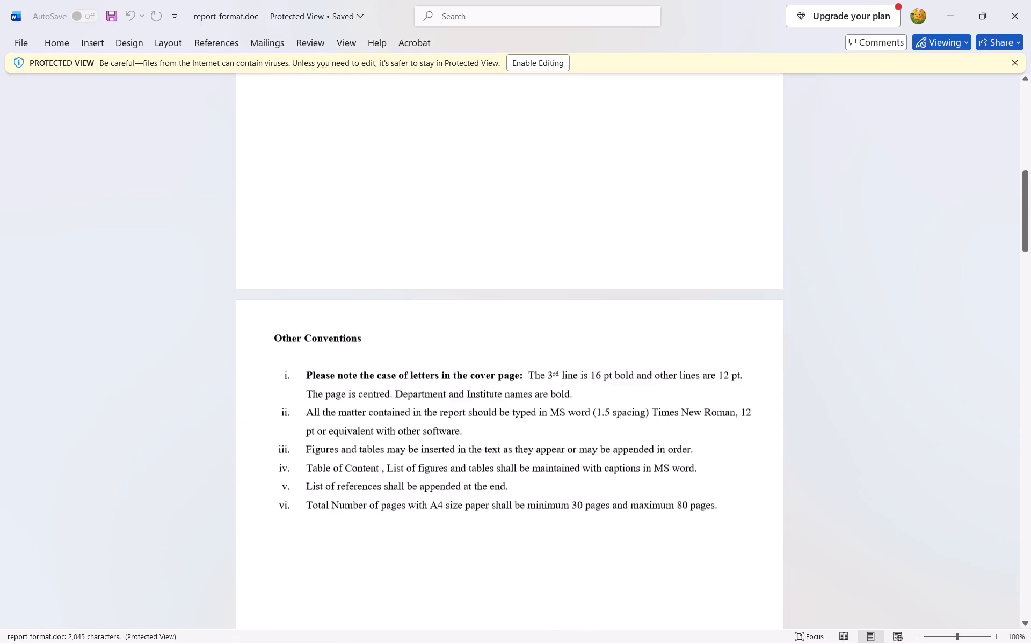
scroll(407, 440, "down", 4)
scroll(407, 440, "right", 1)
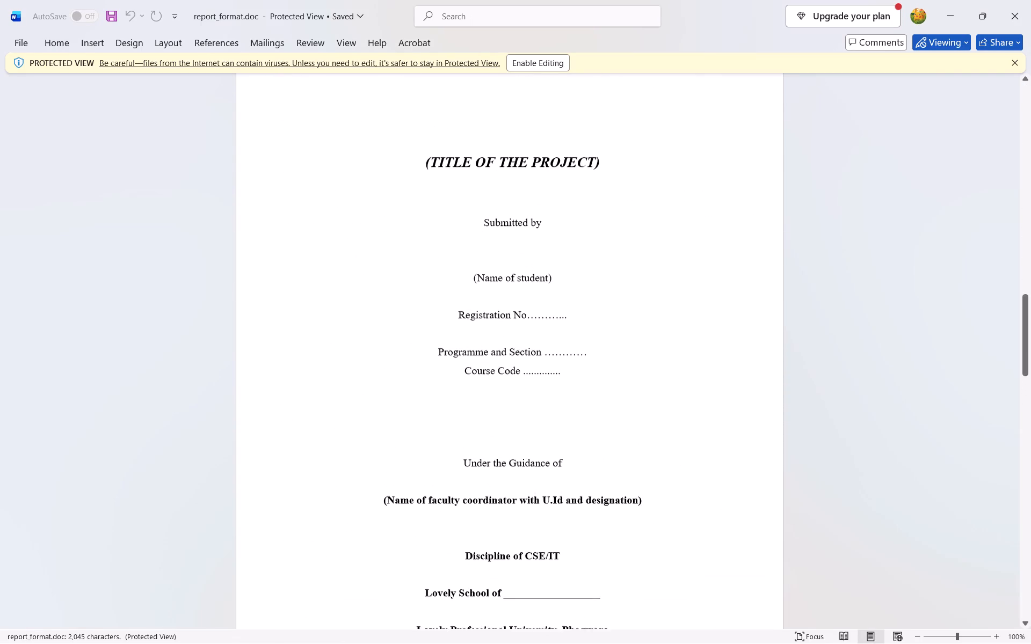
scroll(407, 440, "right", 2)
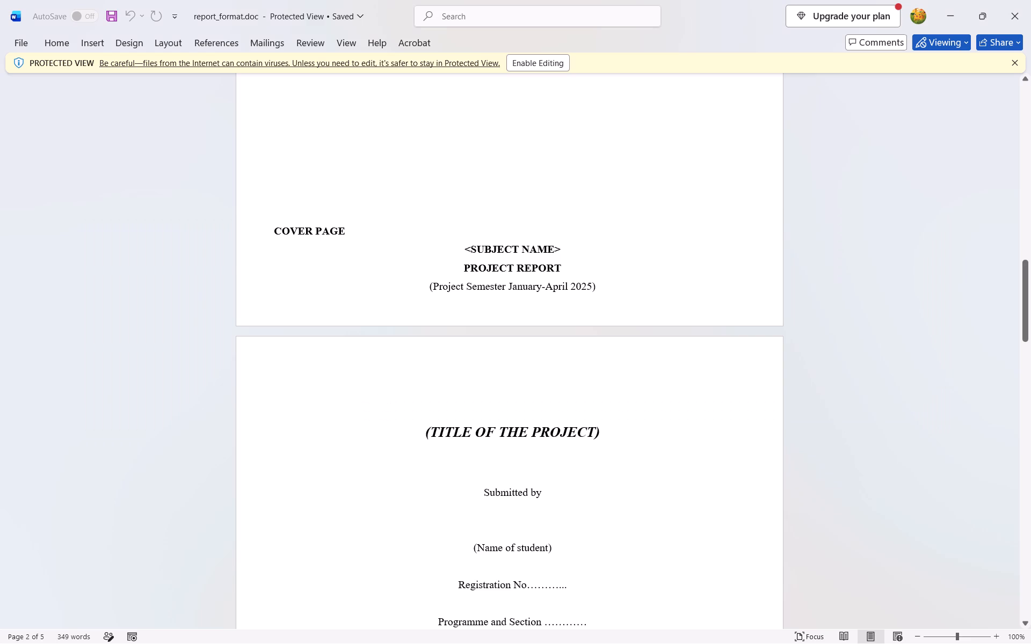
scroll(407, 440, "up", 3)
scroll(407, 440, "down", 2)
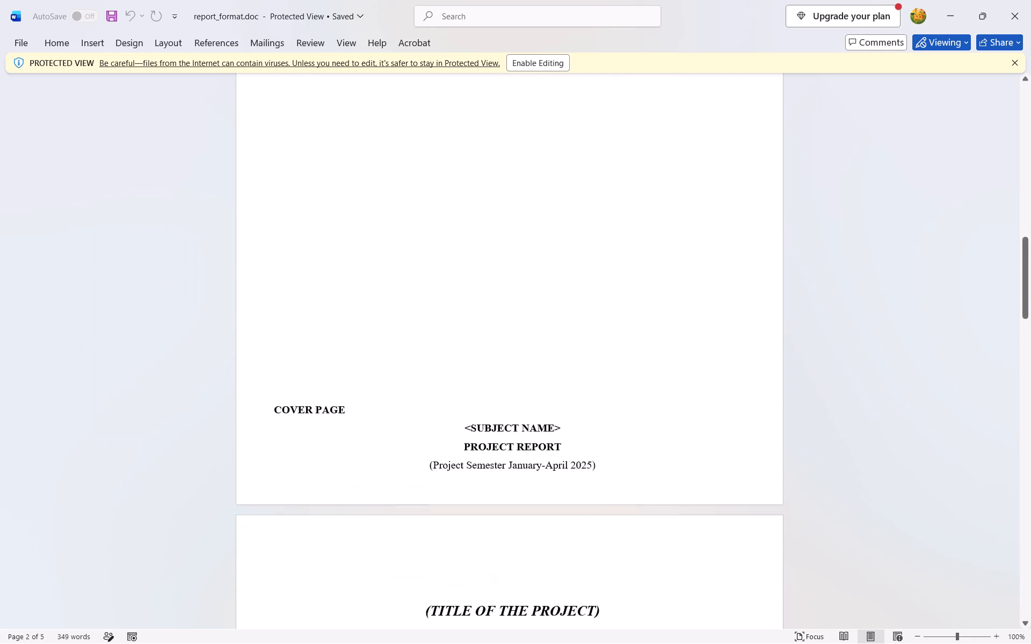
scroll(407, 440, "down", 3)
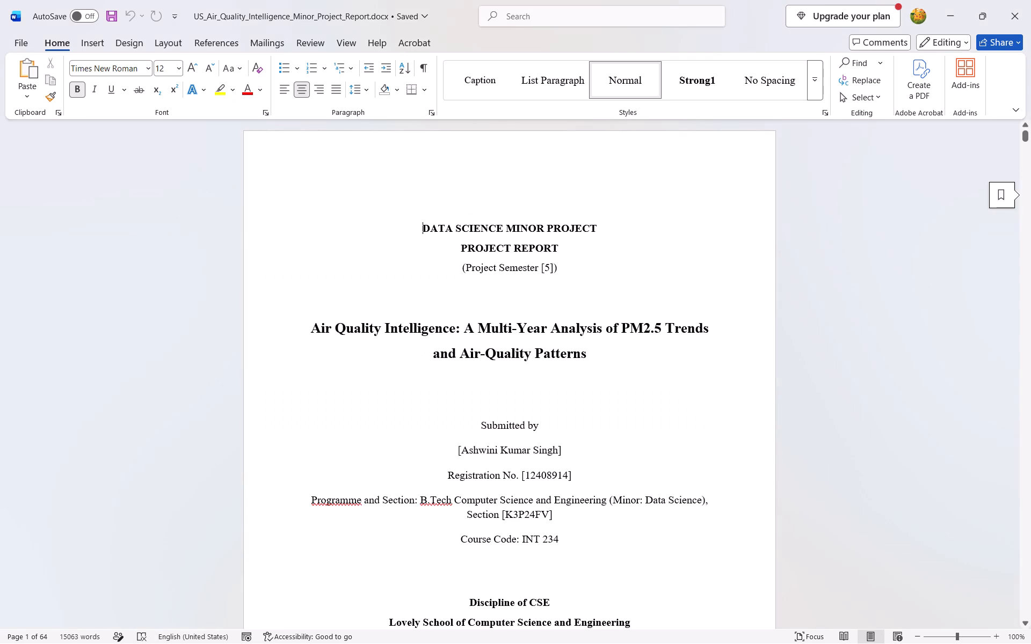
scroll(467, 437, "down", 1)
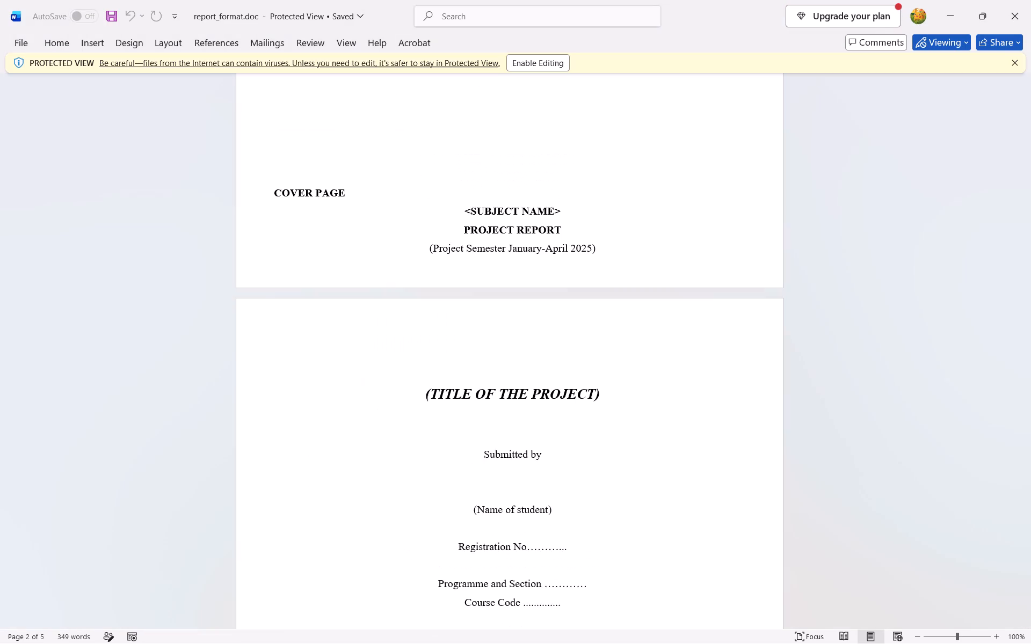
scroll(467, 437, "down", 1)
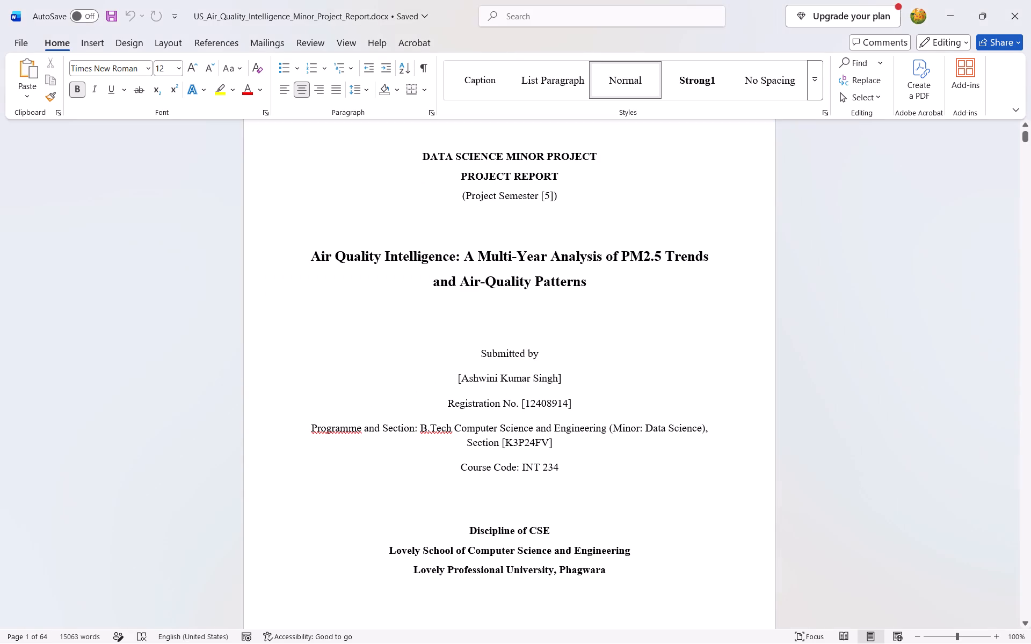
Shorten the "Programme and Section" label on the report's cover page to "Programme".
left_click(415, 432)
key("BackSpace")
key("BackSpace")
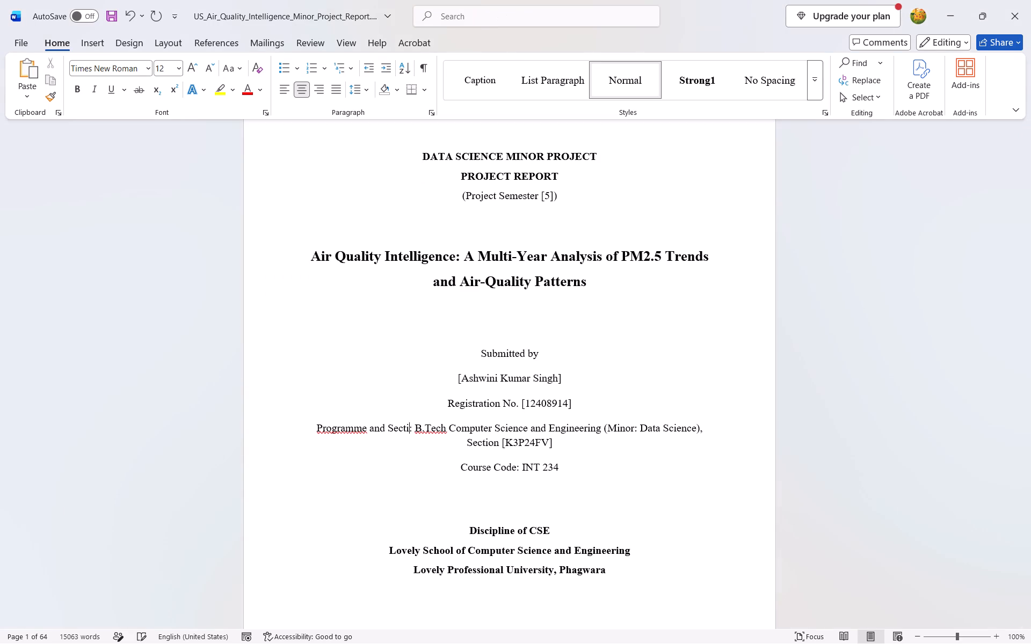
key("BackSpace")
key("BackSpace")
key("BackSpace")
key("BackSpace")
key("BackSpace")
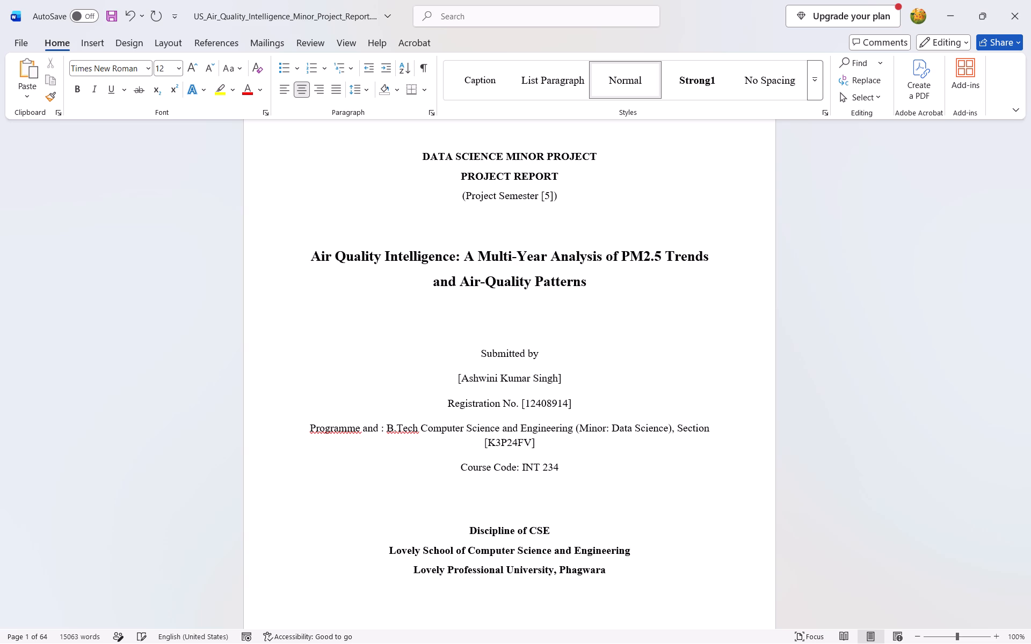
key("BackSpace")
key("BackSpace")
key("BackSpace")
key("BackSpace")
key("BackSpace")
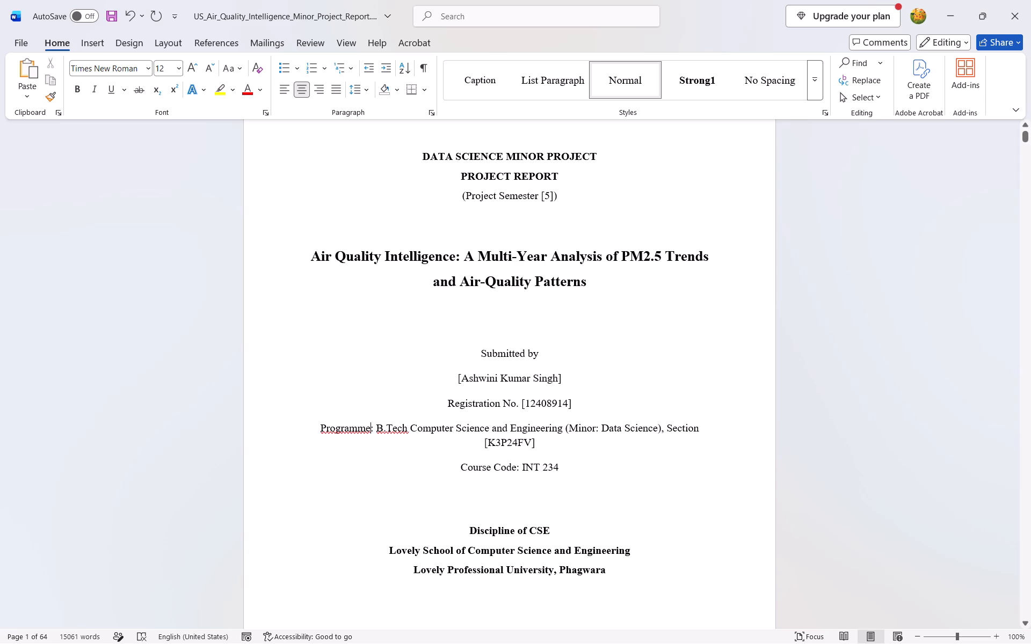
Move the section details after "(Minor: Data Science)," onto their own line on the cover page.
left_click(669, 429)
key("Return")
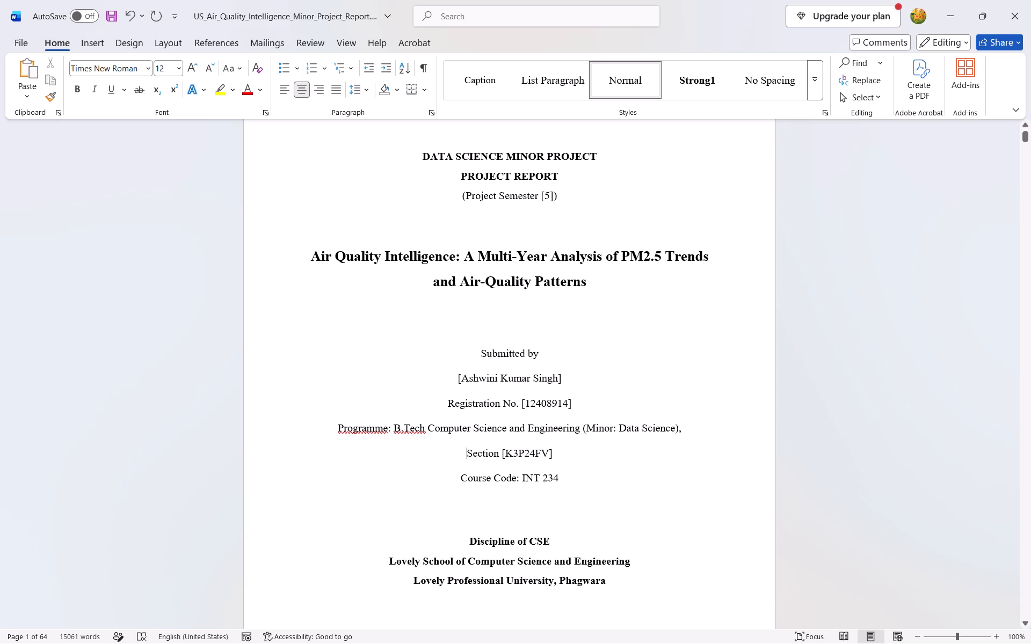
Remove the square brackets around the section code on the cover page and add a colon after "Section".
left_click(505, 457)
key("BackSpace")
key("Right")
key("Right")
key("Right")
key("Right")
key("Right")
key("Right")
key("Right")
key("Right")
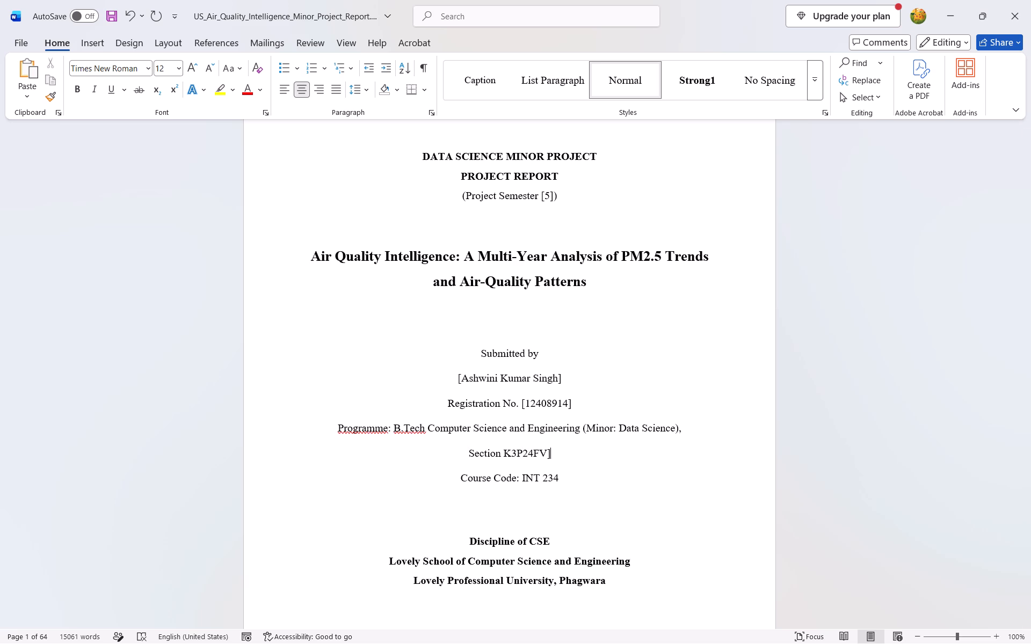
key("BackSpace")
key("Left")
key("Left")
key("Left")
key("Left")
key("Left")
key("Left")
key("Left")
key("Left")
key("shift+colon")
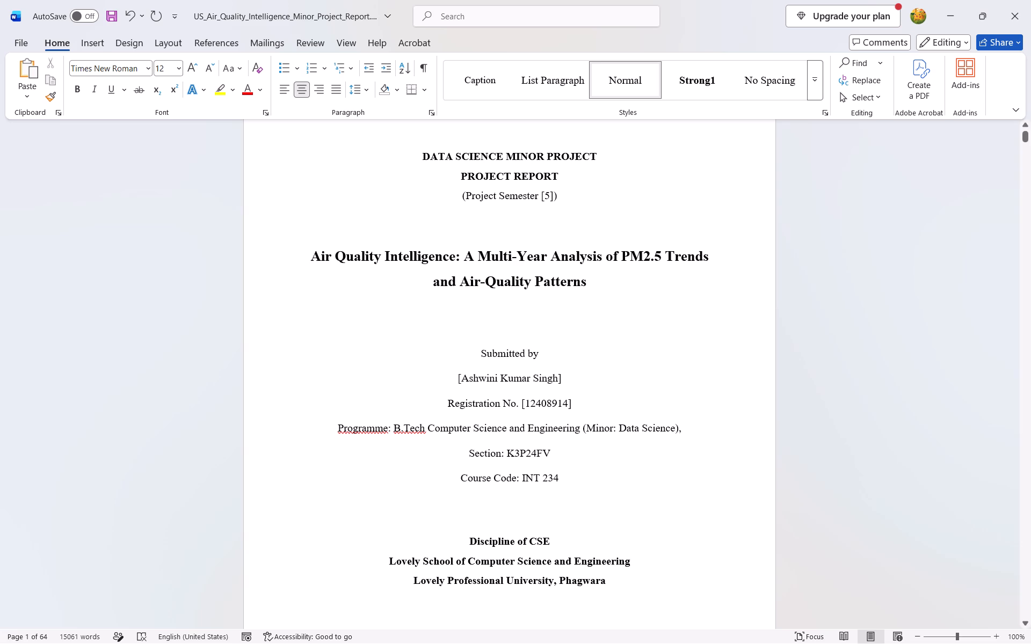
Remove the square brackets around the registration number on the cover page.
left_click(577, 403)
key("BackSpace")
key("Left")
key("Left")
key("Left")
key("Left")
key("Left")
key("Left")
key("Left")
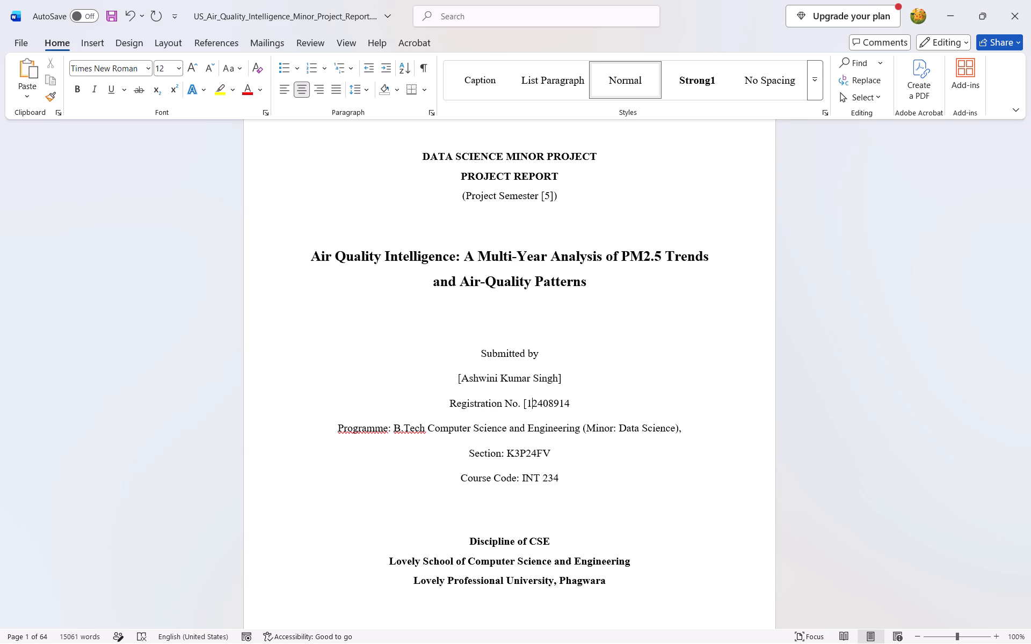
key("Left")
key("BackSpace")
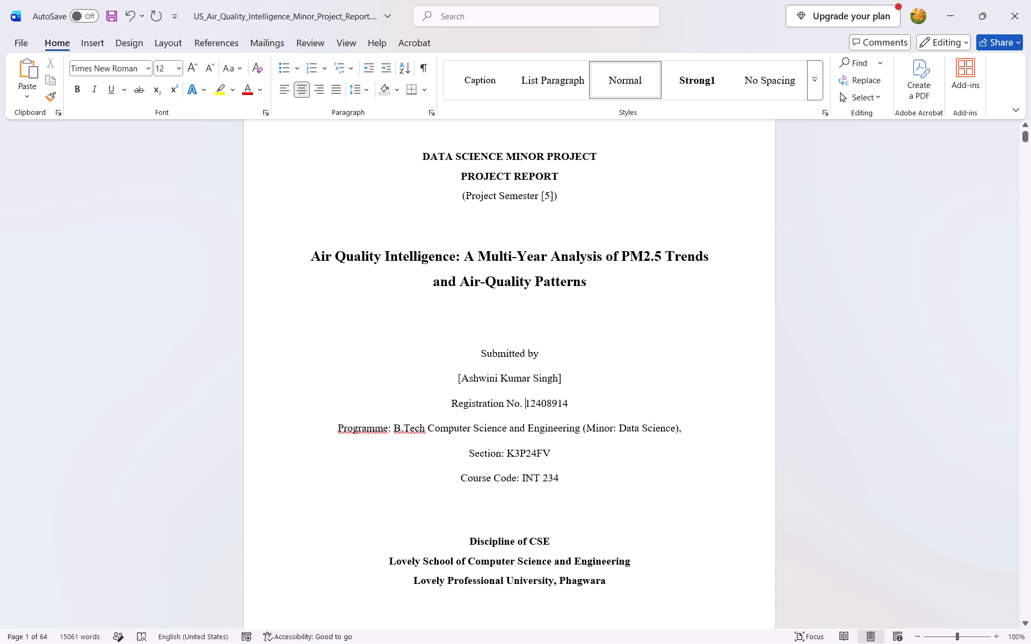
Remove the square brackets around the student's name under "Submitted by" on the cover page.
left_click(569, 381)
key("BackSpace")
key("Left")
key("Left")
key("Left")
key("Left")
key("Left")
key("Left")
key("Left")
key("Left")
key("Left")
key("Left")
key("Left")
key("Left")
key("Left")
key("Left")
key("Left")
key("Left")
key("Left")
key("Left")
key("Left")
key("Left")
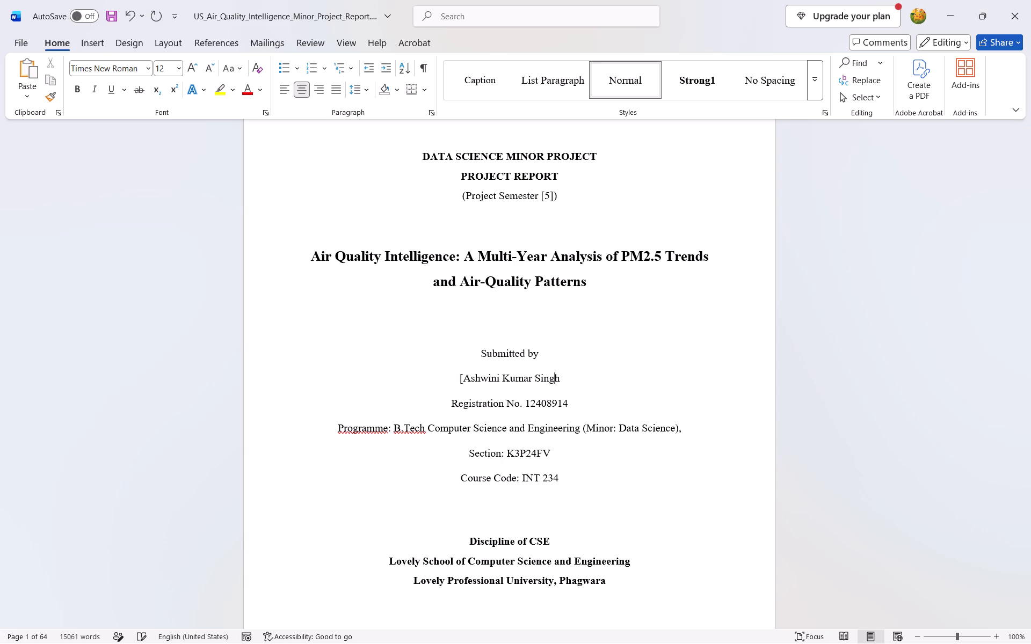
key("Right")
key("Right")
key("Right")
key("BackSpace")
Remove the square brackets around the student's name below "Signature" on the Declaration page.
scroll(569, 381, "down", 5)
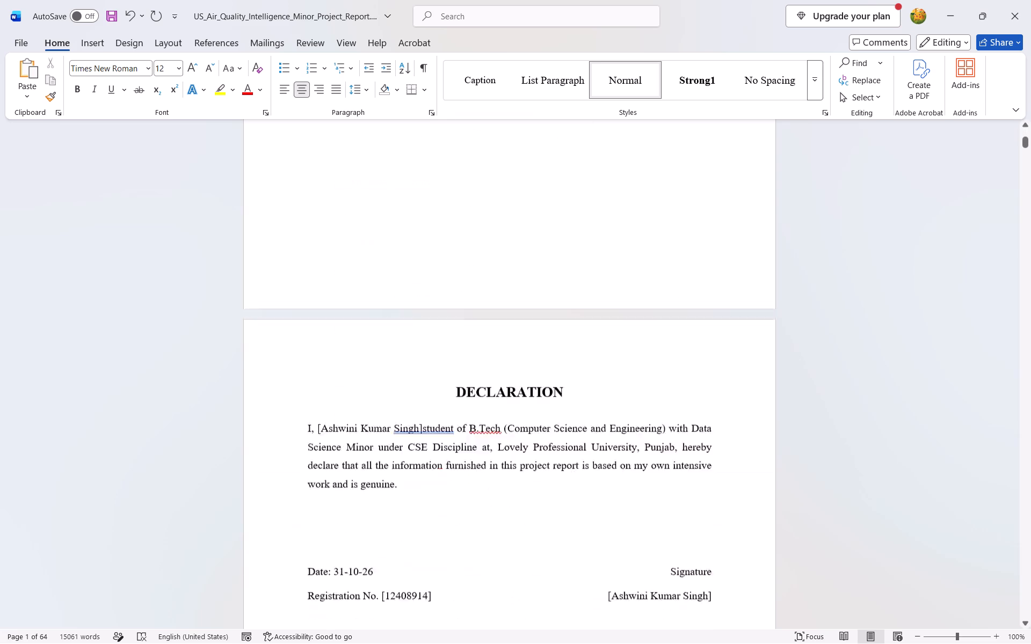
scroll(569, 381, "down", 2)
scroll(524, 482, "up", 1)
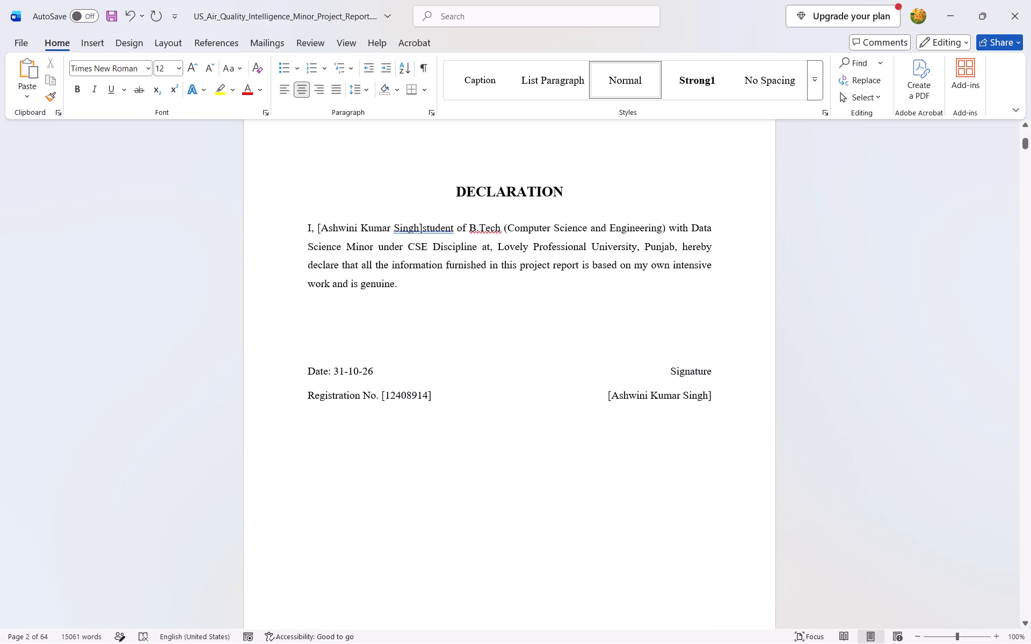
left_click(719, 402)
key("BackSpace")
key("Left")
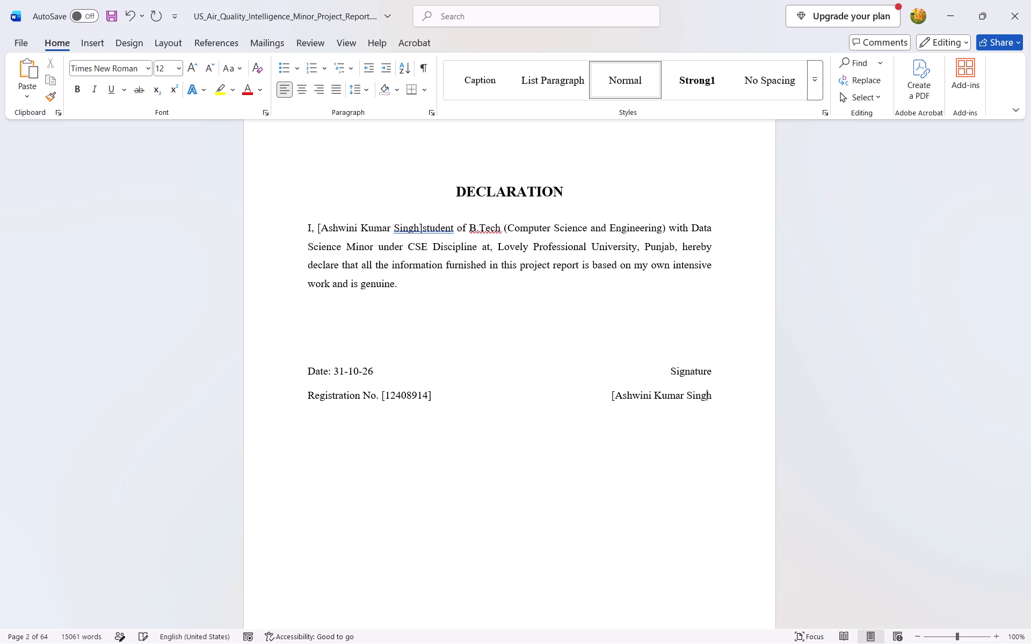
key("Left")
key("Left")
key("Left")
key("Left")
key("Left")
key("Left")
key("Left")
key("Left")
key("Left")
key("Left")
key("Left")
key("Left")
key("Left")
key("Left")
key("Left")
key("Left")
key("Left")
key("Left")
key("BackSpace")
Remove the square brackets around the registration number below the date on the Declaration page.
key("Left")
key("BackSpace")
key("Left")
key("Left")
key("Left")
key("Left")
key("Left")
key("Left")
key("Left")
key("Left")
key("BackSpace")
Remove the square brackets around the registration number in the Certificate page's paragraph.
scroll(719, 402, "down", 5)
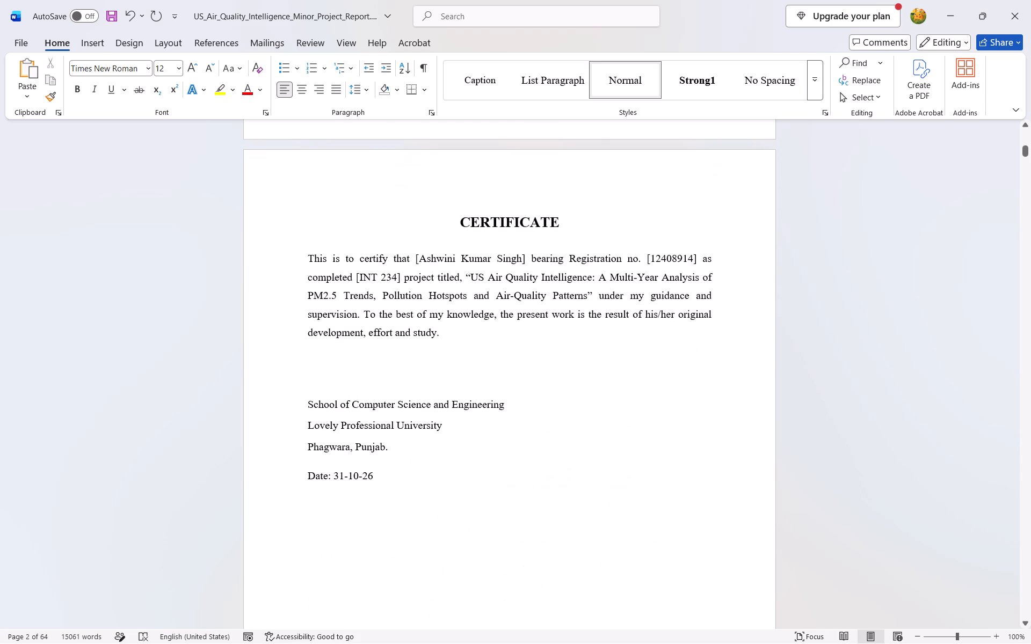
scroll(580, 497, "right", 1)
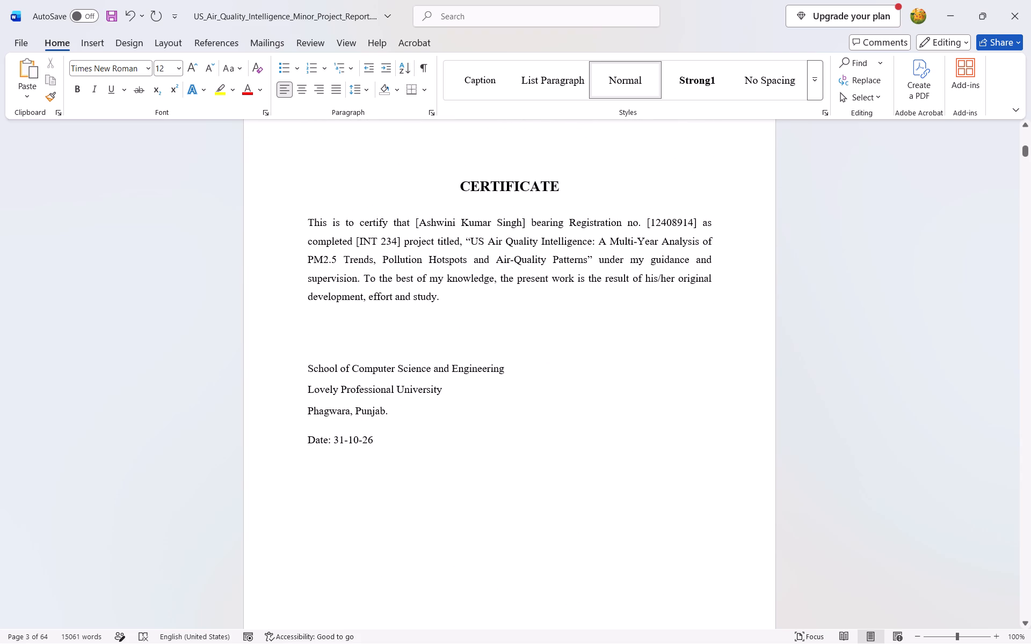
left_click(697, 227)
key("BackSpace")
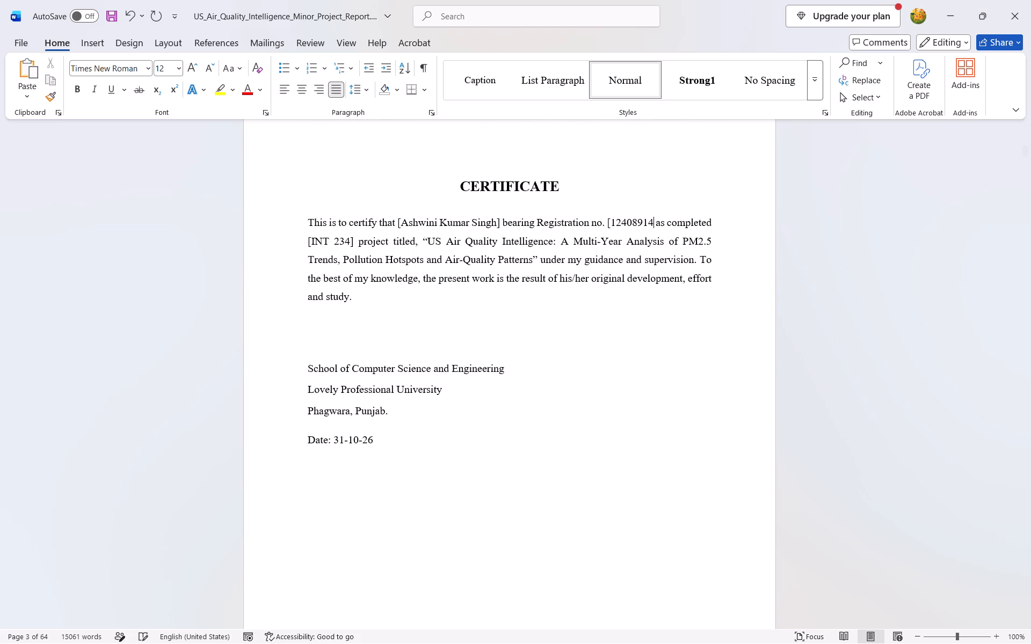
key("Left")
key("Left")
key("Left")
key("Left")
key("Left")
key("Left")
key("Left")
key("Left")
key("BackSpace")
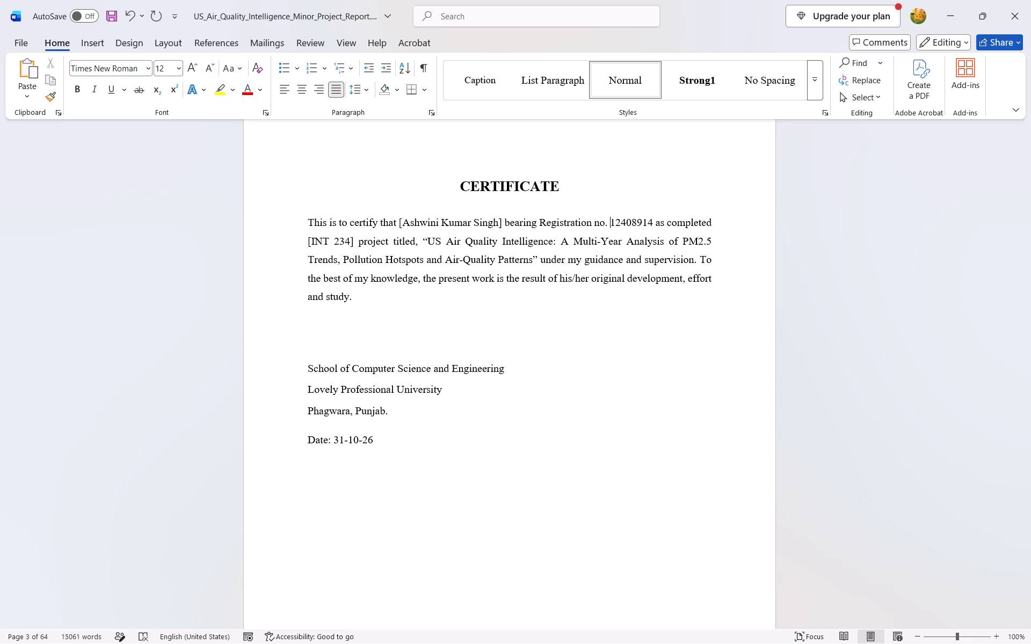
Delete "US" from the start of the quoted project title in the Certificate page's paragraph.
scroll(660, 343, "down", 1)
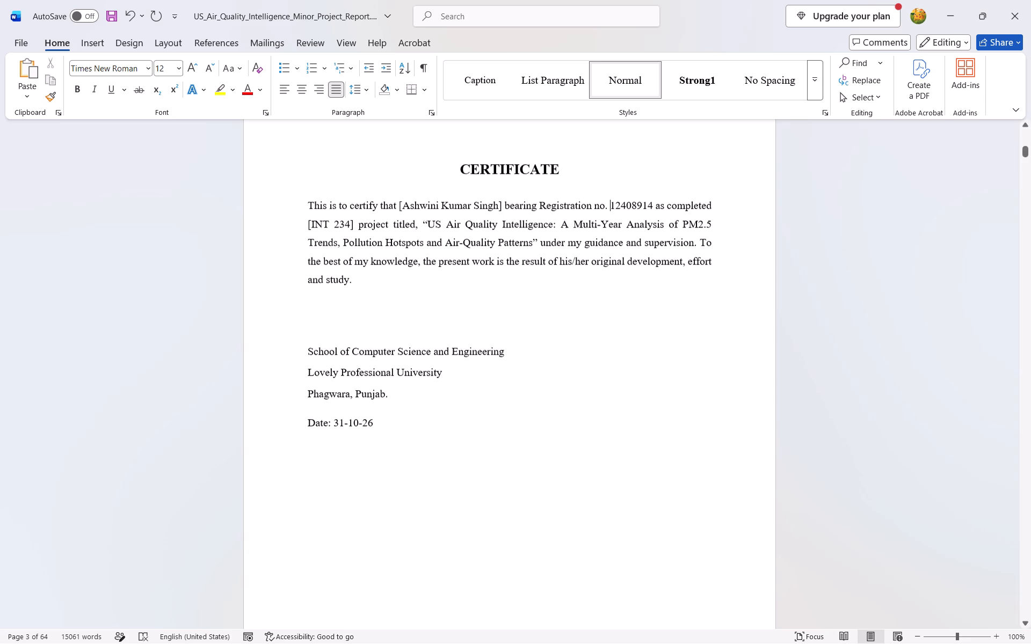
left_click(442, 224)
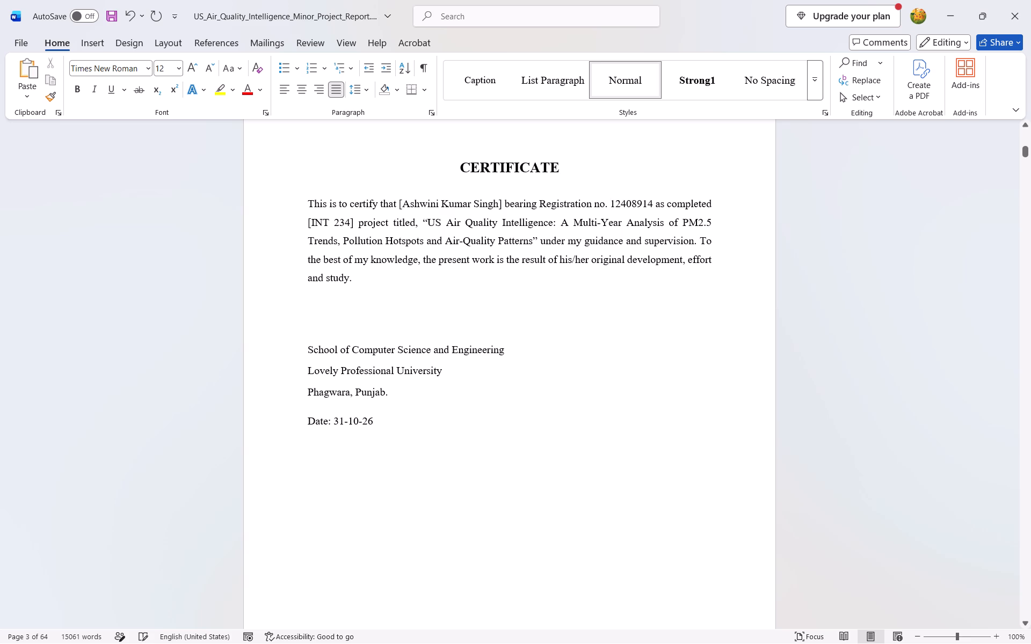
key("Right")
key("BackSpace")
key("BackSpace")
key("BackSpace")
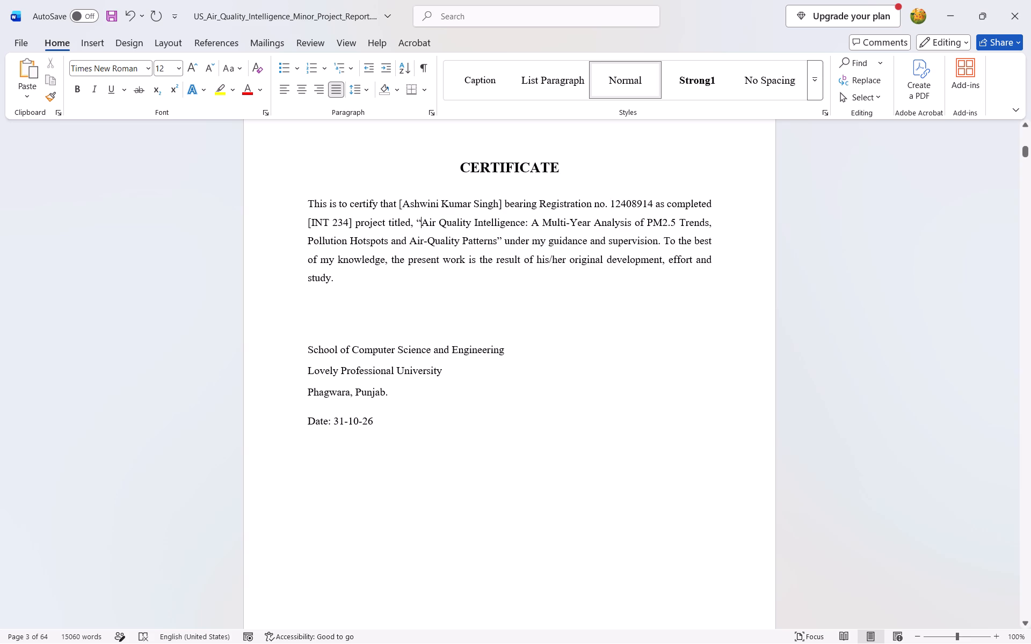
Shorten the project title in the Certificate paragraph by deleting ", Pollution Hotspots", so it reads "PM2.5 Trends and Air-Quality Patterns".
left_click(393, 243)
key("BackSpace")
key("BackSpace")
key("BackSpace")
key("BackSpace")
key("BackSpace")
key("BackSpace")
key("BackSpace")
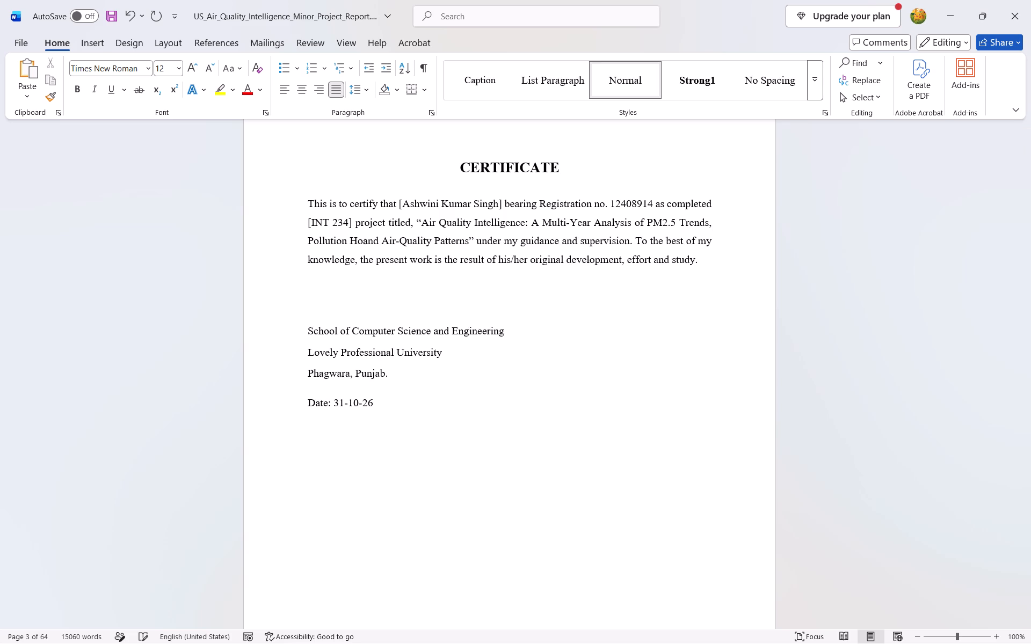
key("BackSpace")
key("BackSpace")
key("BackSpace")
key("BackSpace")
key("BackSpace")
key("BackSpace")
key("BackSpace")
key("BackSpace")
key("BackSpace")
key("BackSpace")
key("BackSpace")
key("BackSpace")
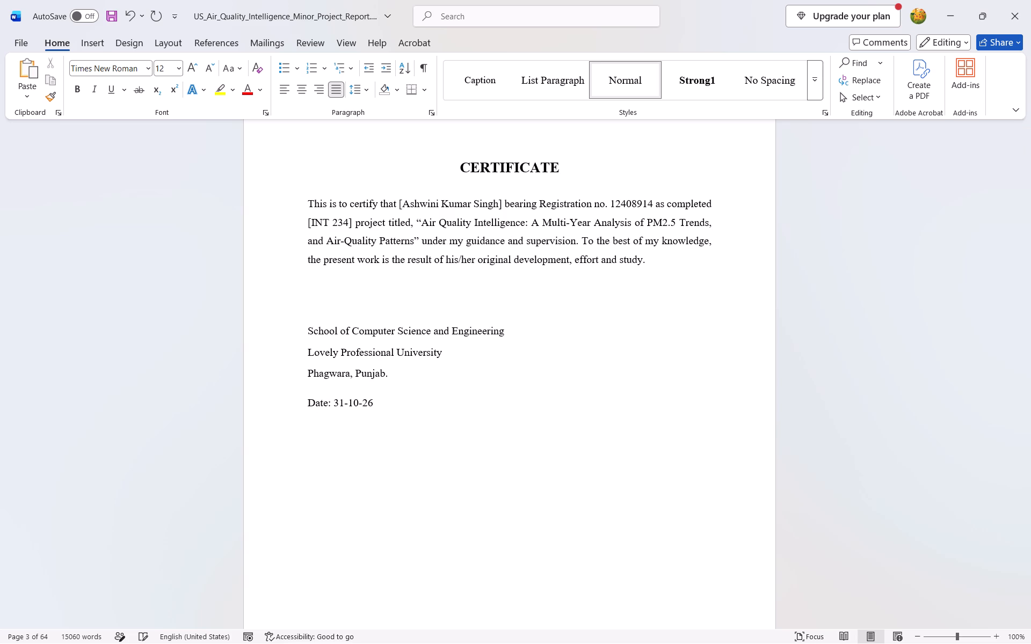
key("BackSpace")
key("BackSpace")
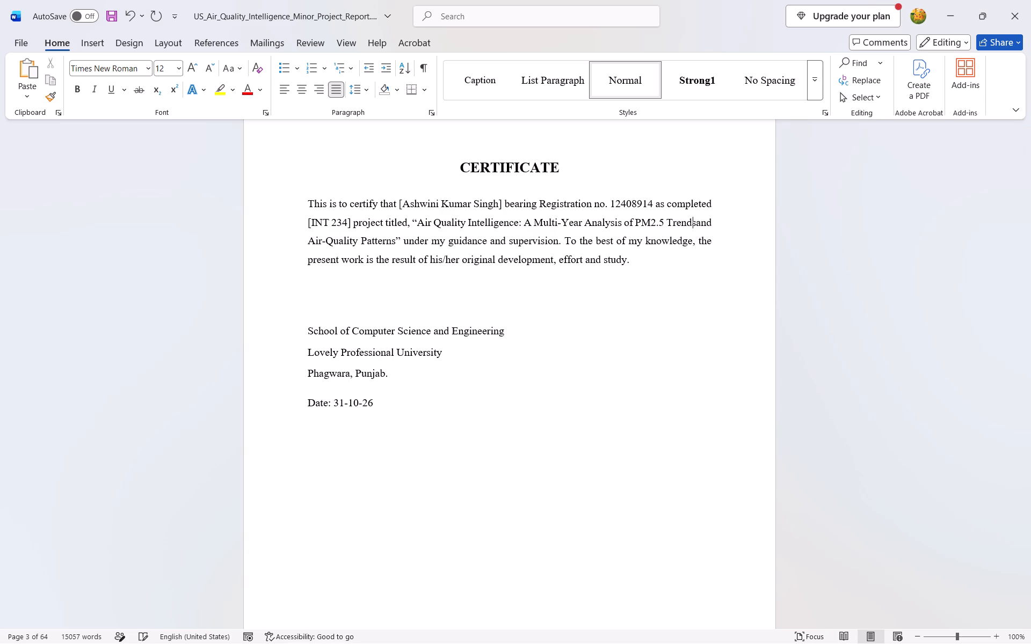
key("space")
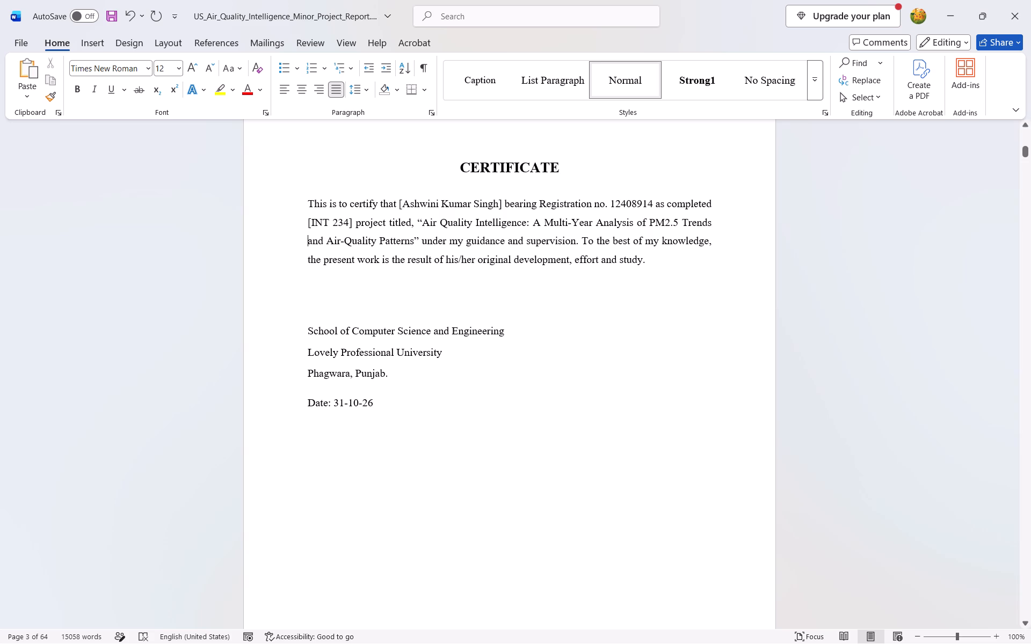
Check the project title on the cover page and close the report document.
scroll(450, 488, "up", 11)
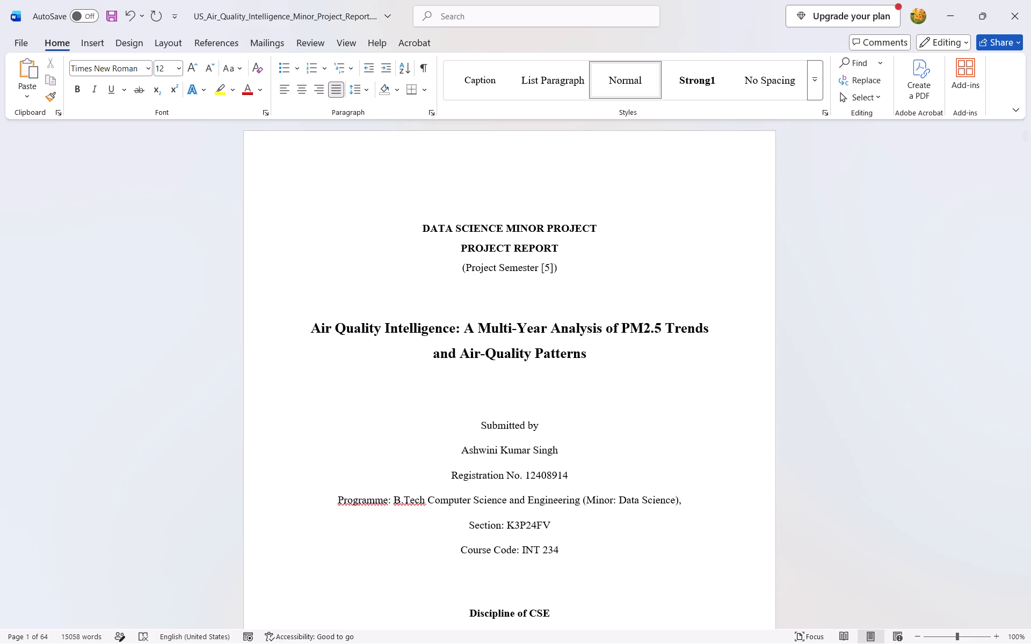
scroll(447, 643, "down", 1)
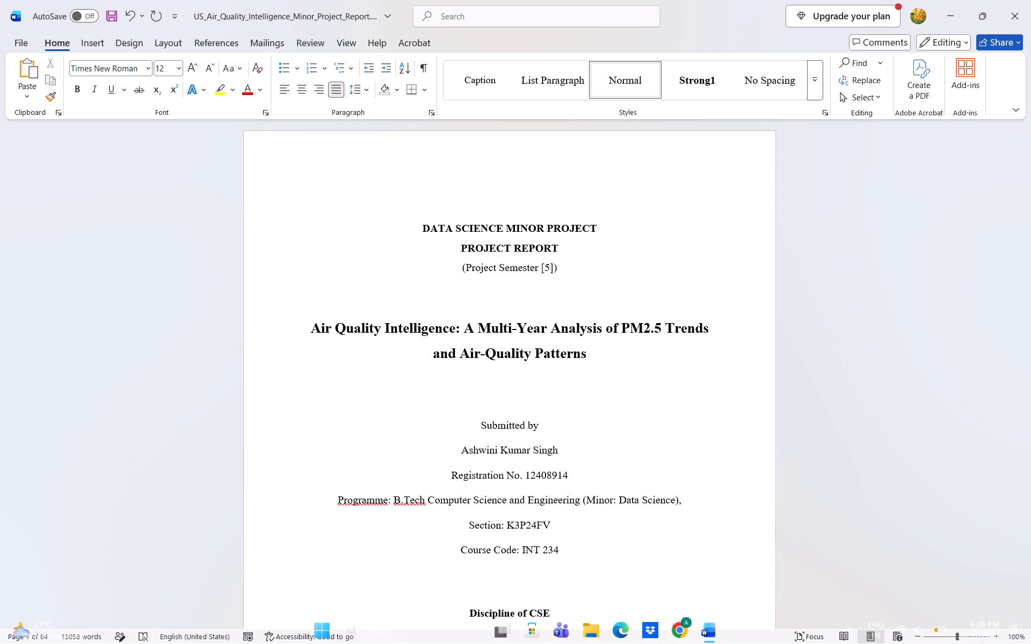
left_click(1020, 0)
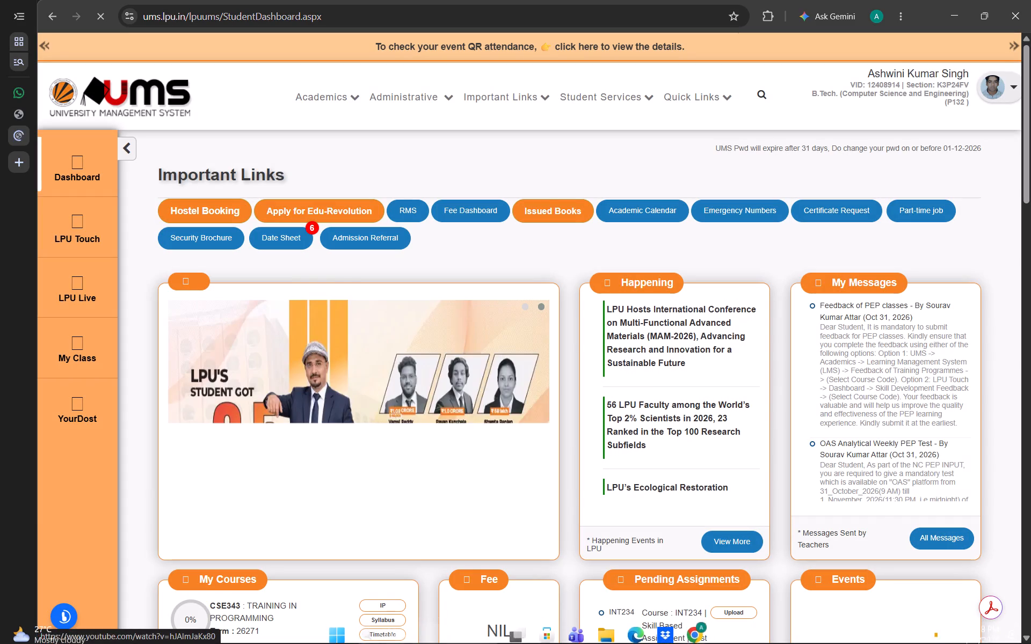
Open the upload page for the pending INT234 Skill Based Assignment from the UMS dashboard in Chrome.
scroll(529, 261, "right", 1)
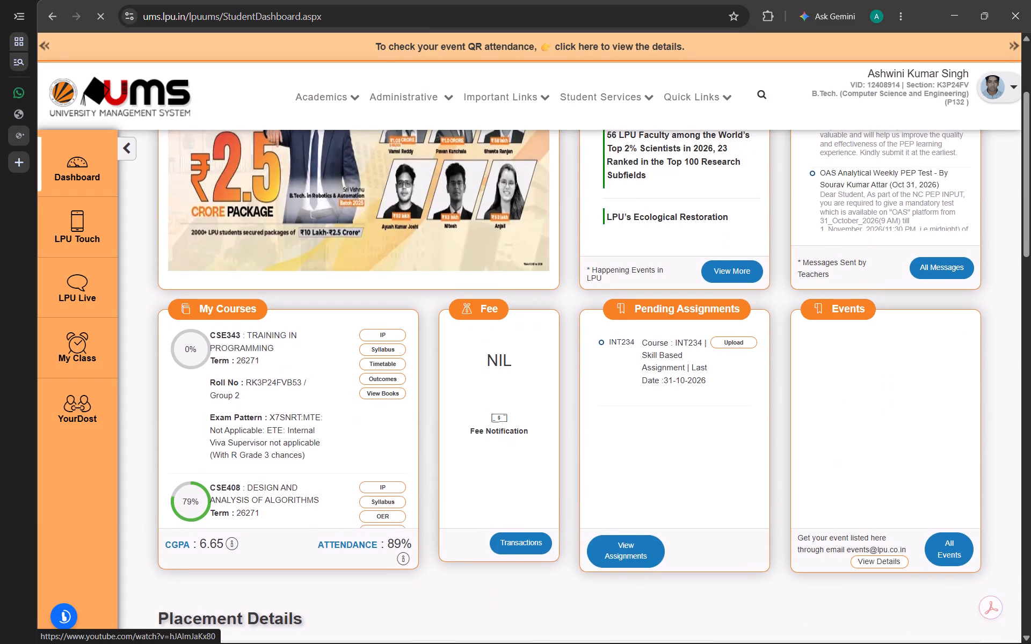
scroll(529, 261, "right", 1)
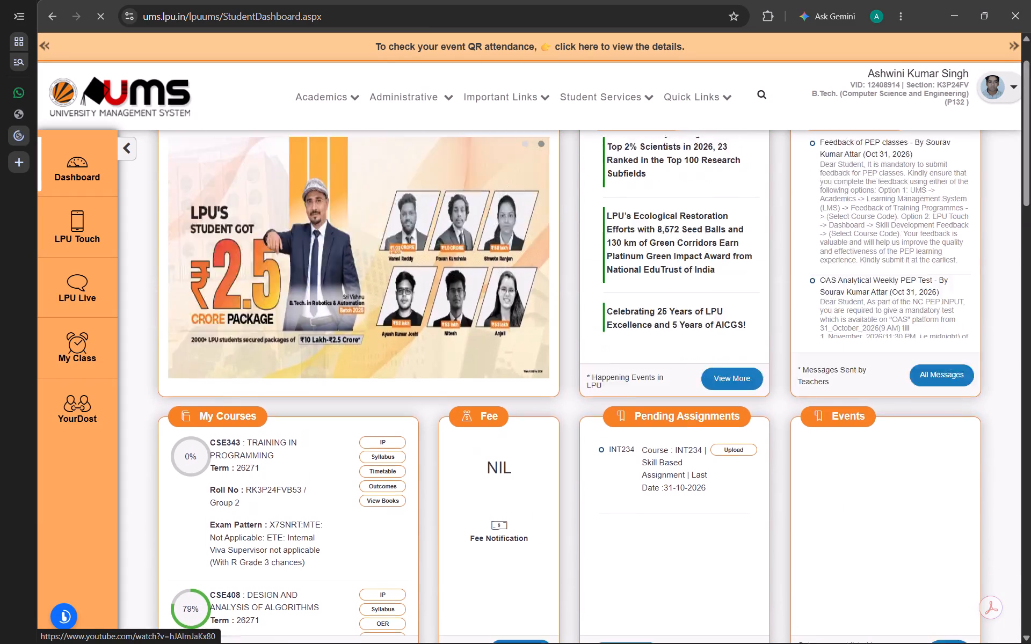
scroll(529, 261, "right", 1)
scroll(553, 271, "down", 1)
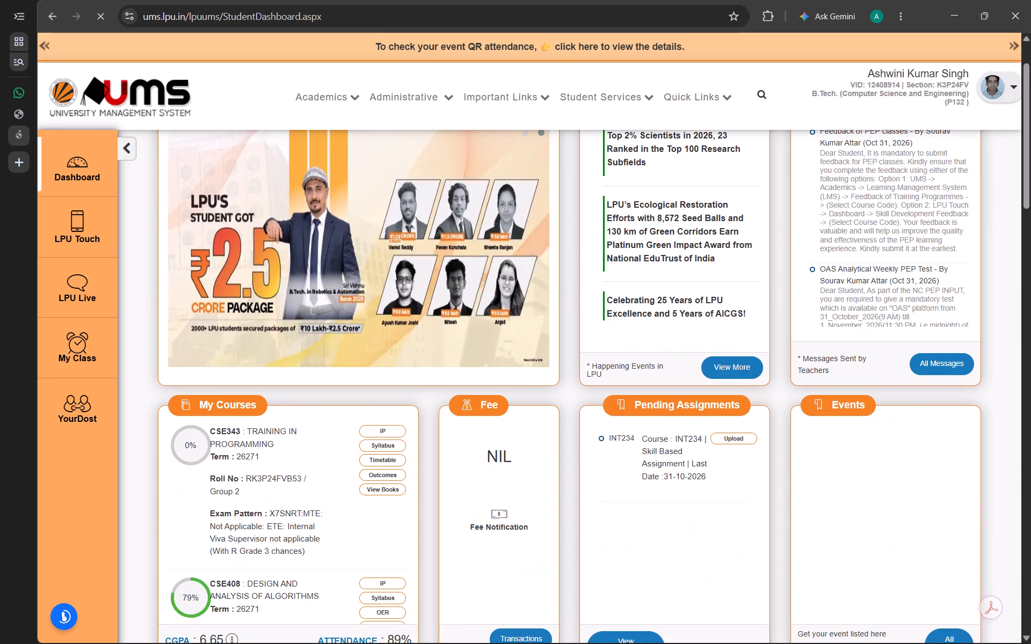
scroll(553, 271, "down", 1)
left_click(728, 441)
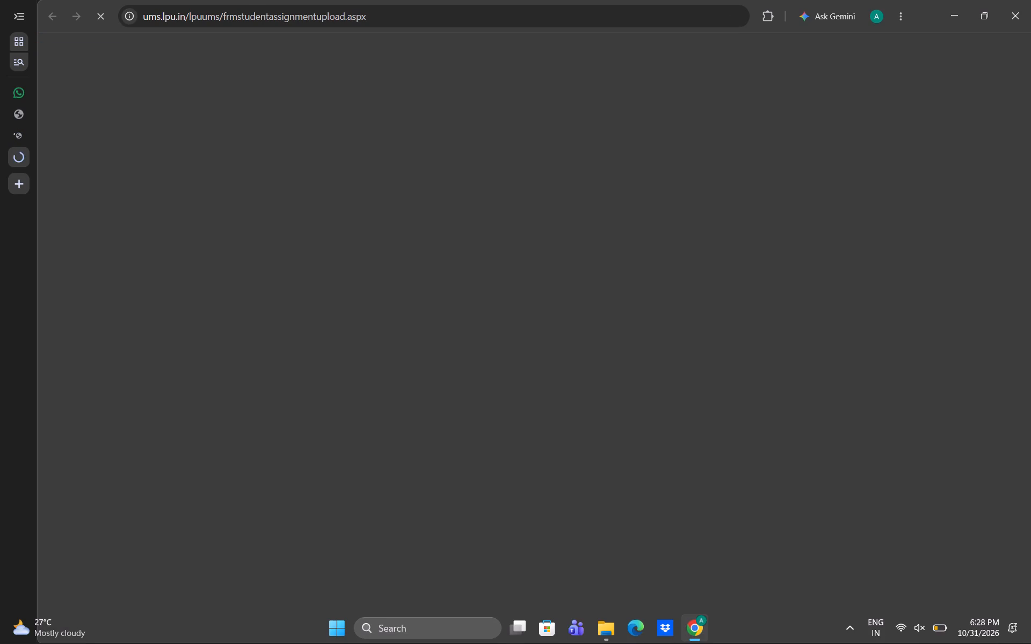
Switch to File Explorer, reopen the recent air quality report to check its cover page, and close it again.
left_click(607, 640)
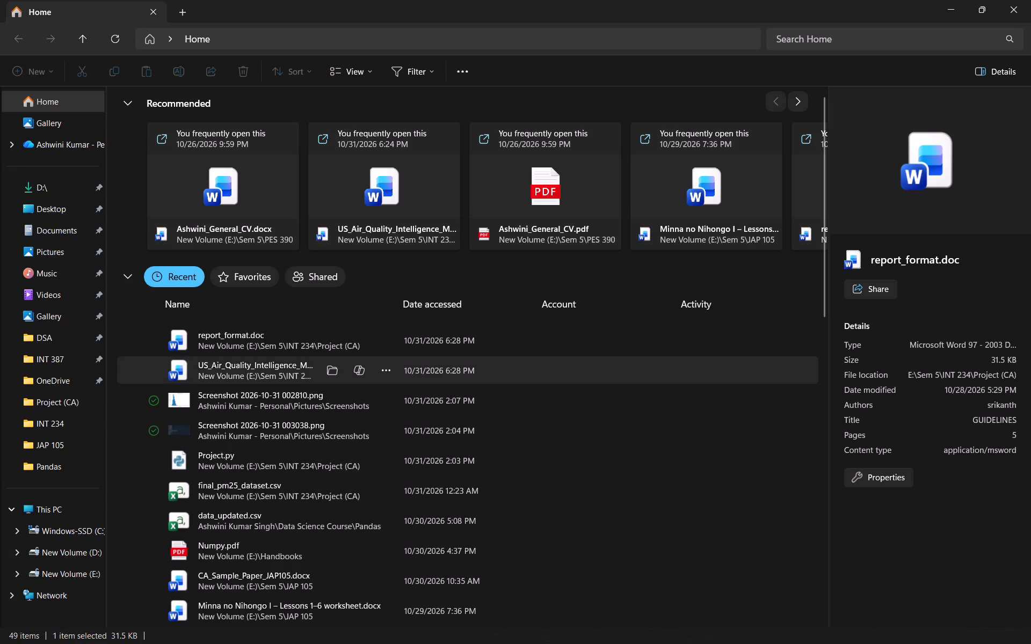
double_click(260, 370)
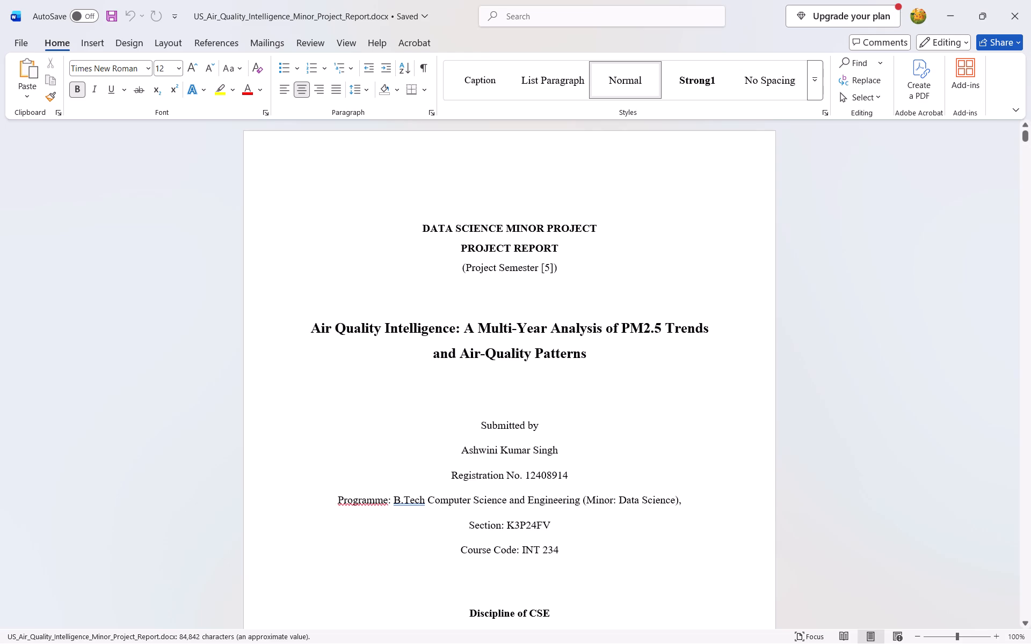
scroll(366, 354, "down", 1)
left_click(1030, 0)
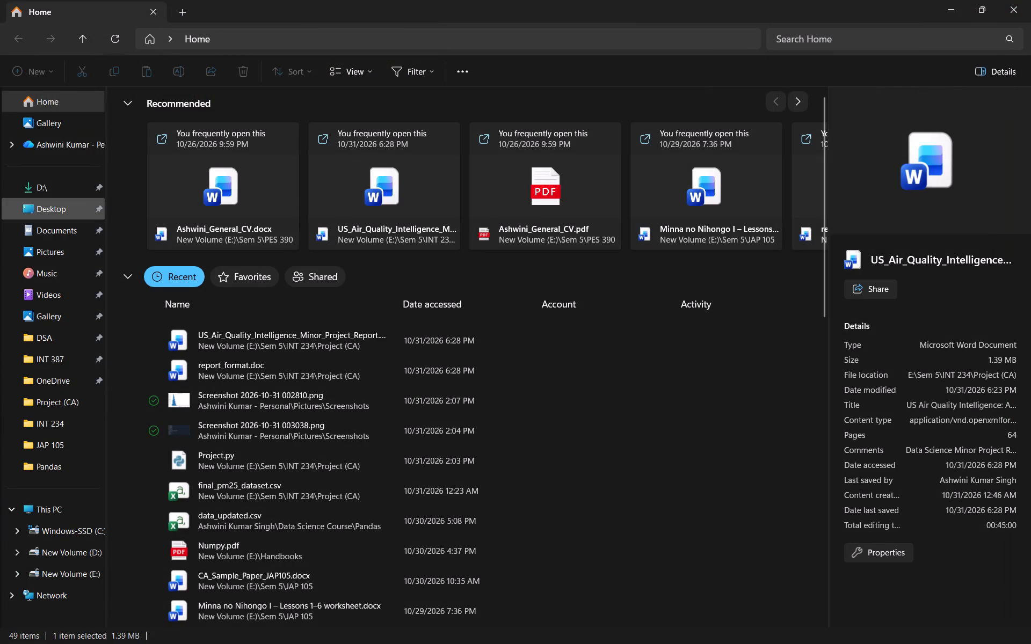
Rename the report file in the Project (CA) folder as Air_Quality_Intelligence_Minor_Project_Report.docx.
left_click(78, 411)
scroll(377, 416, "down", 9)
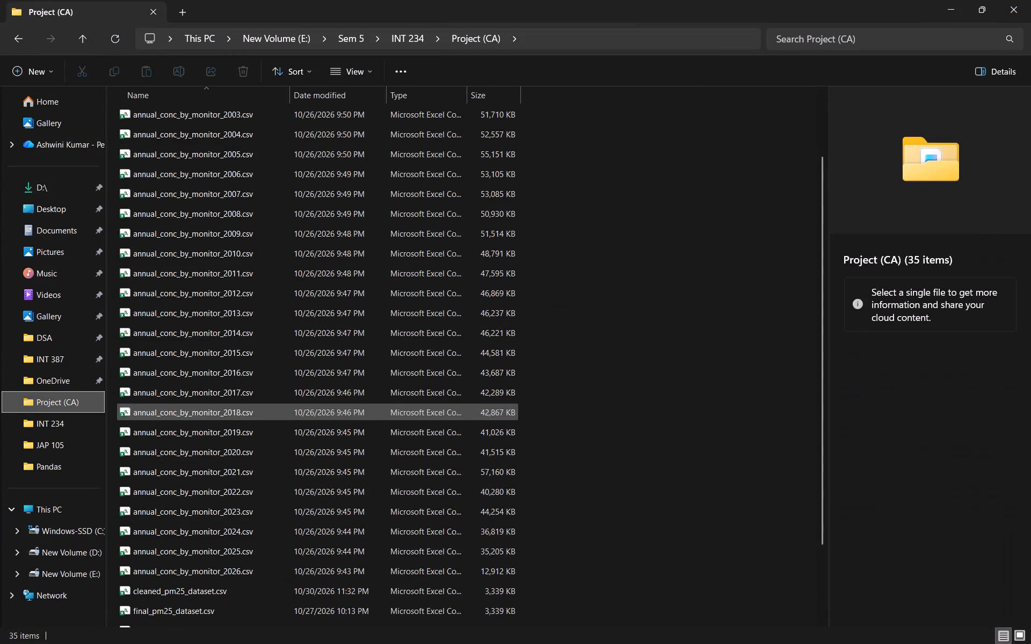
scroll(246, 603, "down", 9)
left_click(195, 619)
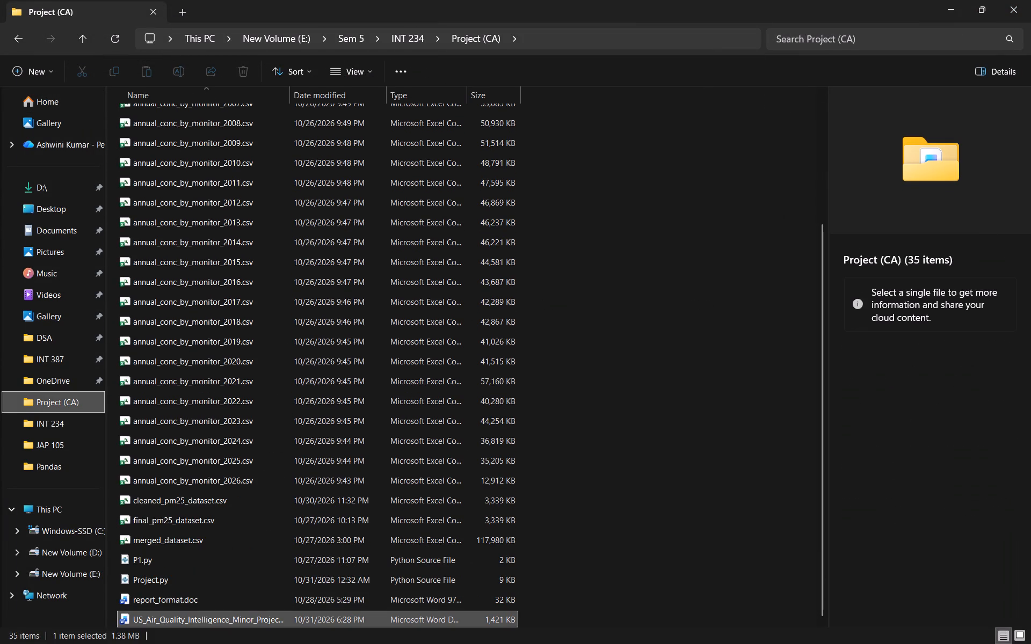
left_click(179, 77)
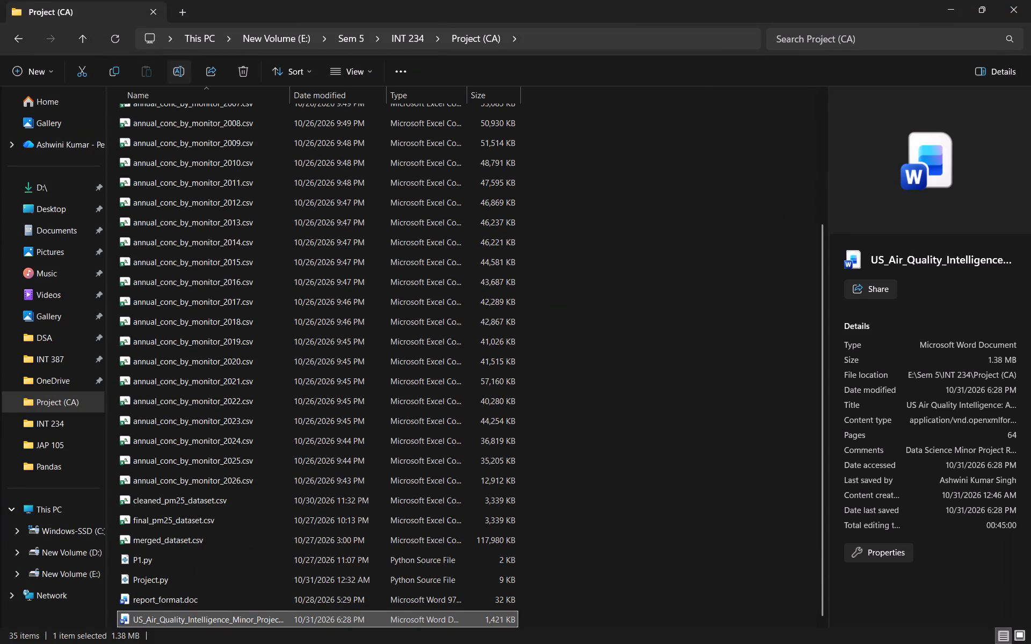
left_click(148, 622)
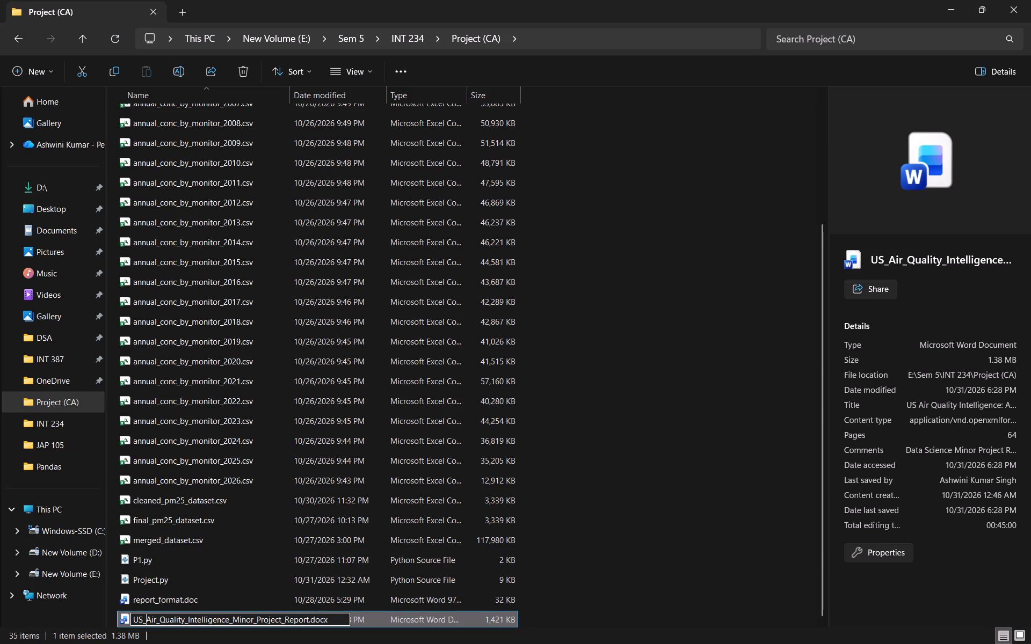
key("BackSpace")
key("BackSpace")
key("BackSpace")
key("BackSpace")
key("BackSpace")
key("BackSpace")
key("BackSpace")
key("BackSpace")
key("Return")
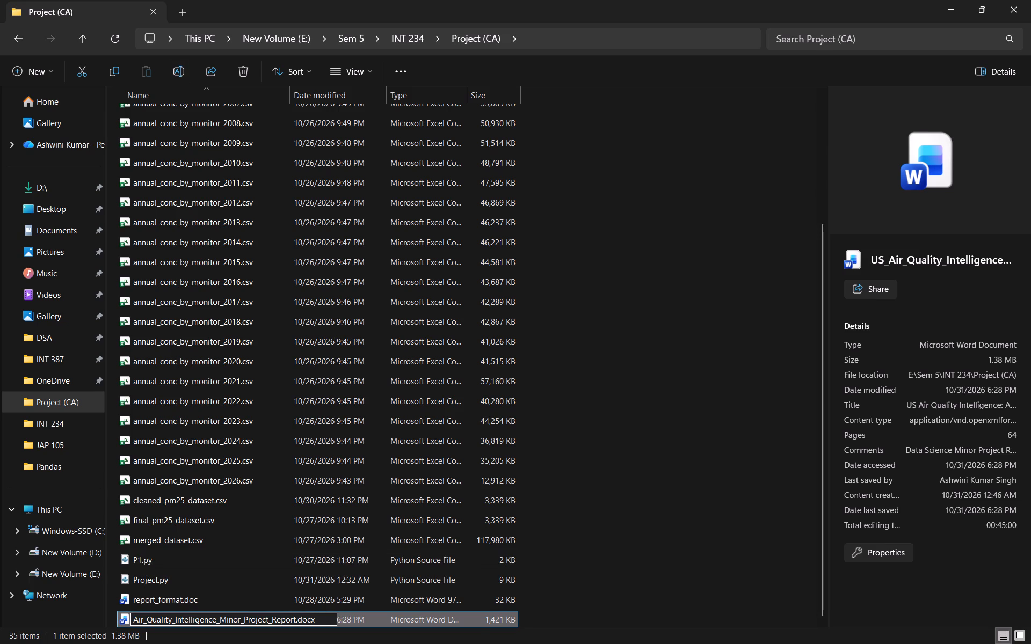
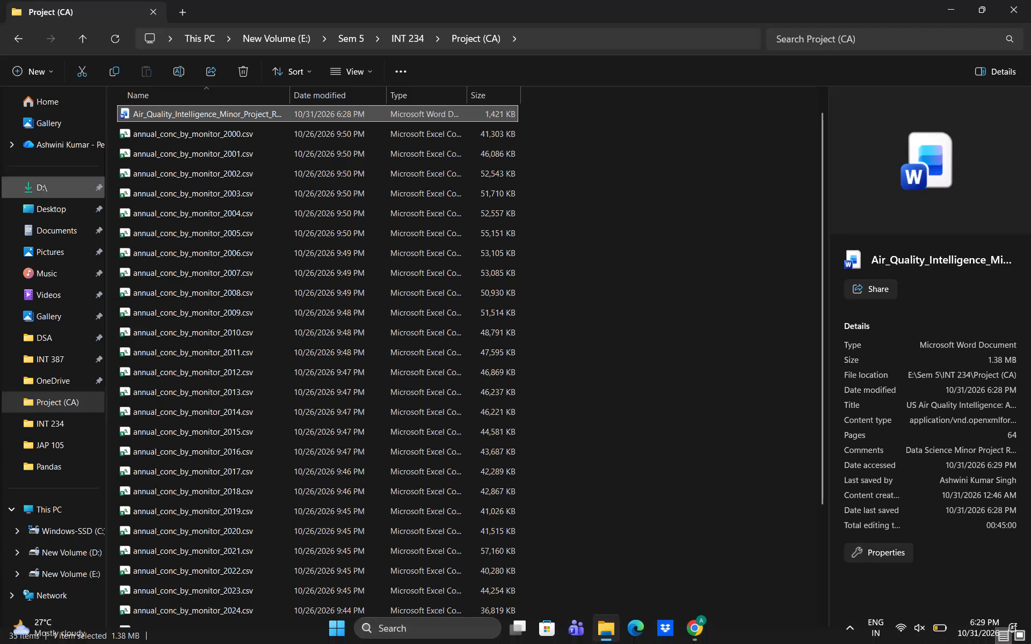
Switch to the UMS upload page in Chrome, choose INT234::PREDICTIVE ANALYTICS and its teacher, and open the Skill Based Assignment's submission form.
left_click(146, 16)
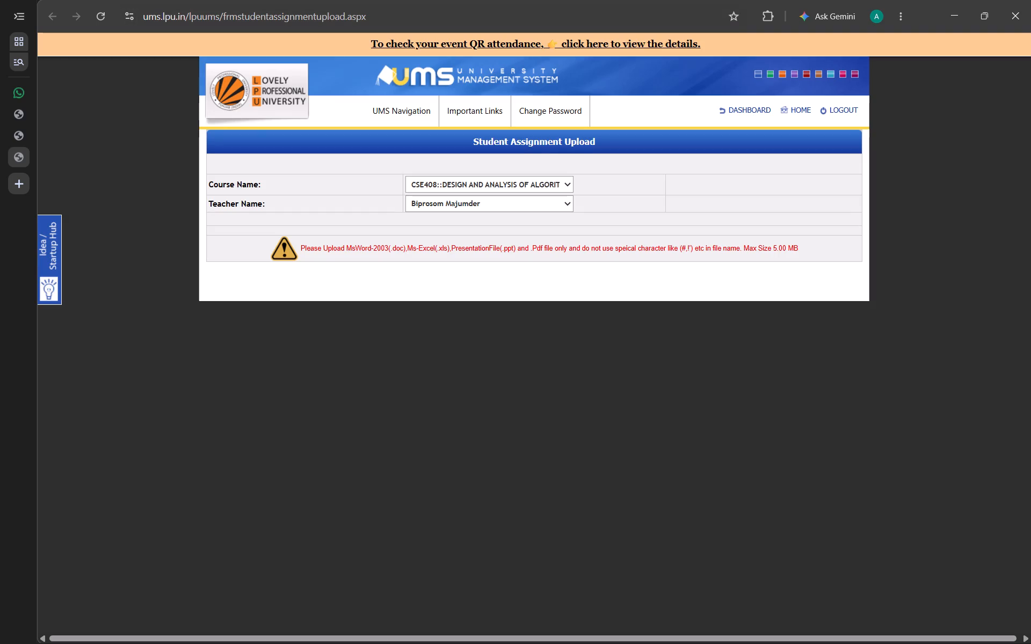
left_click(499, 184)
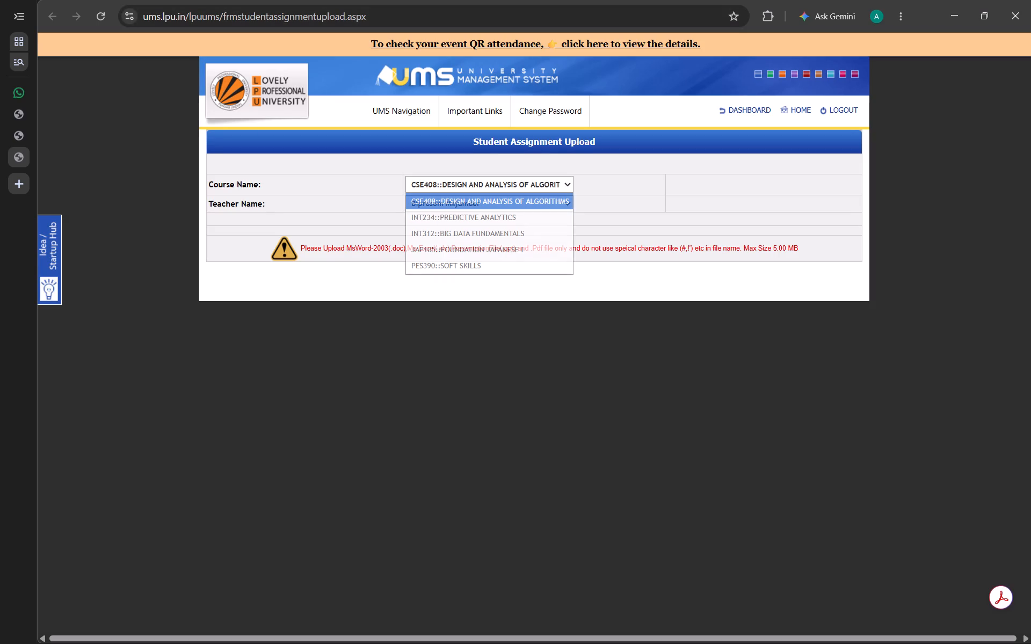
left_click(488, 218)
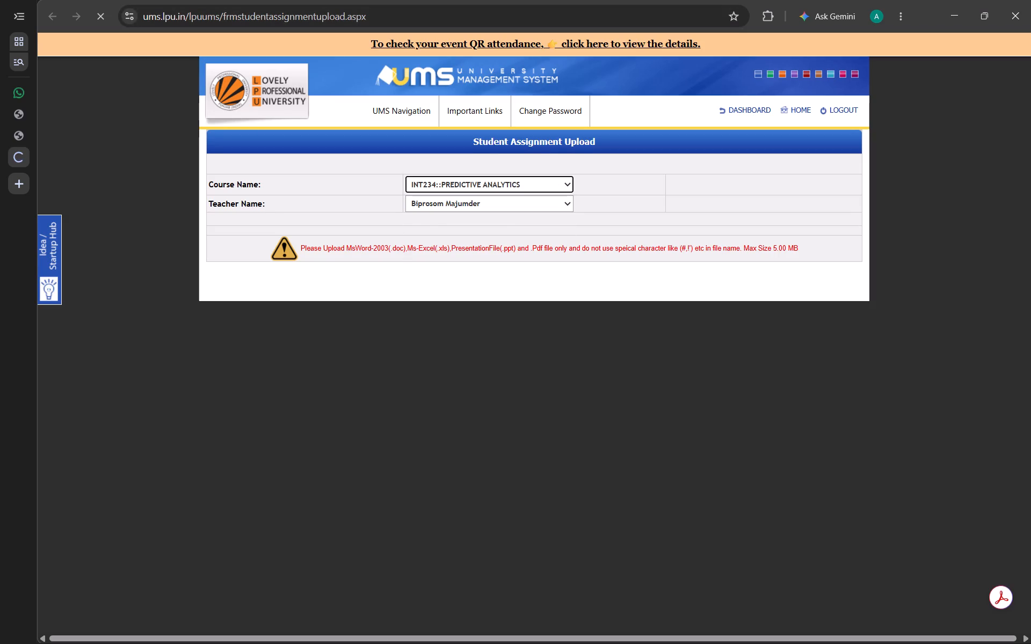
left_click(474, 202)
left_click(465, 233)
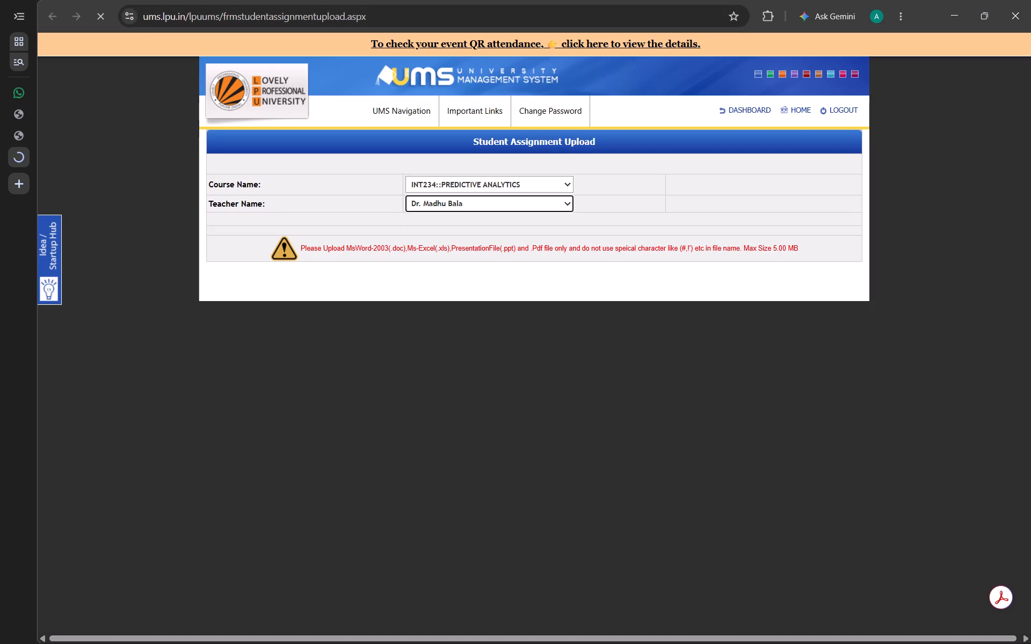
scroll(476, 235, "up", 1)
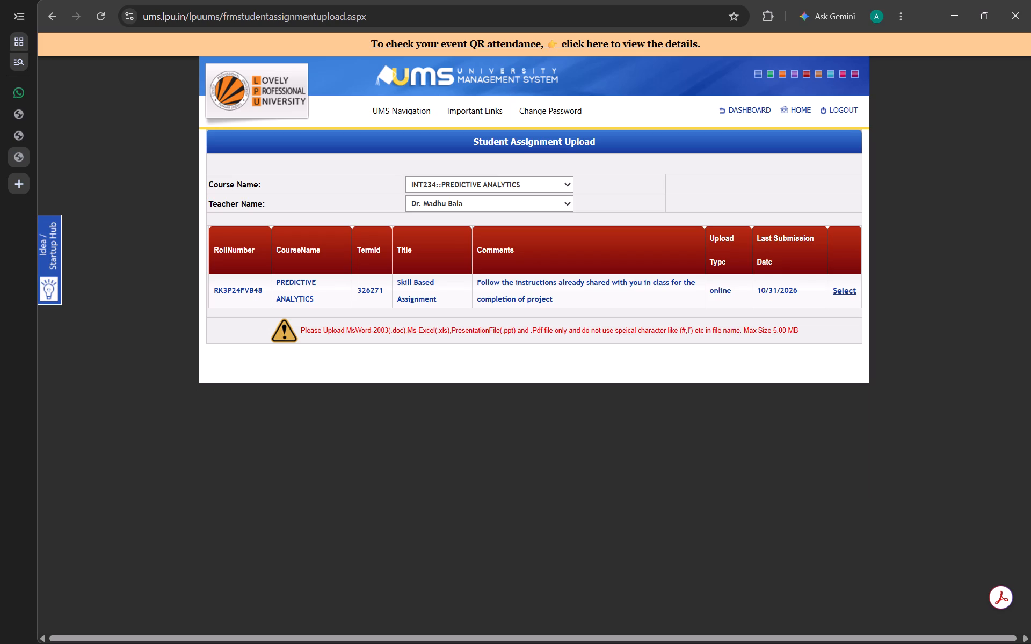
left_click(841, 292)
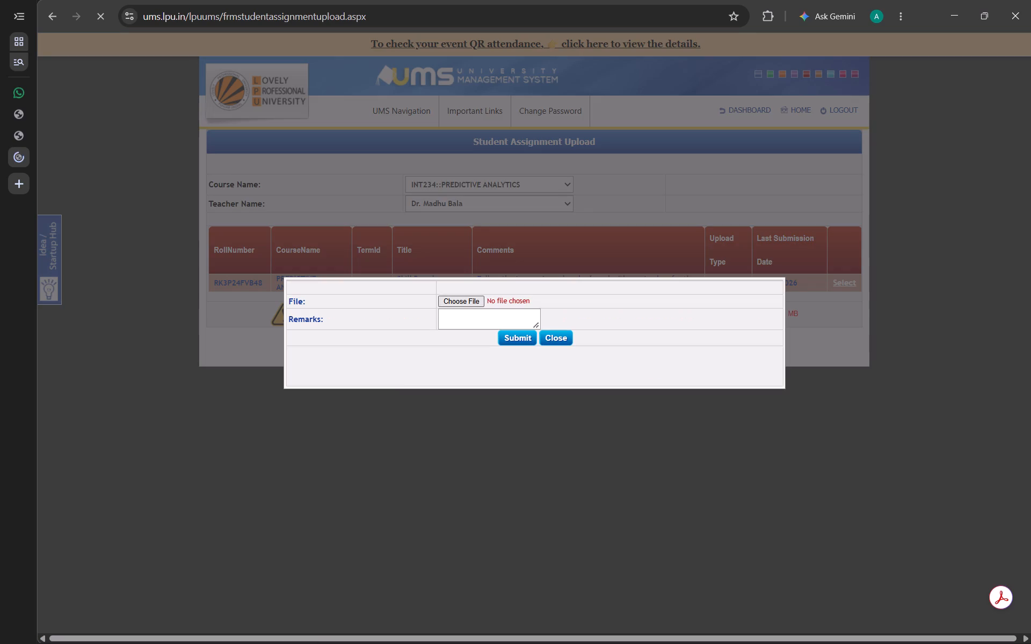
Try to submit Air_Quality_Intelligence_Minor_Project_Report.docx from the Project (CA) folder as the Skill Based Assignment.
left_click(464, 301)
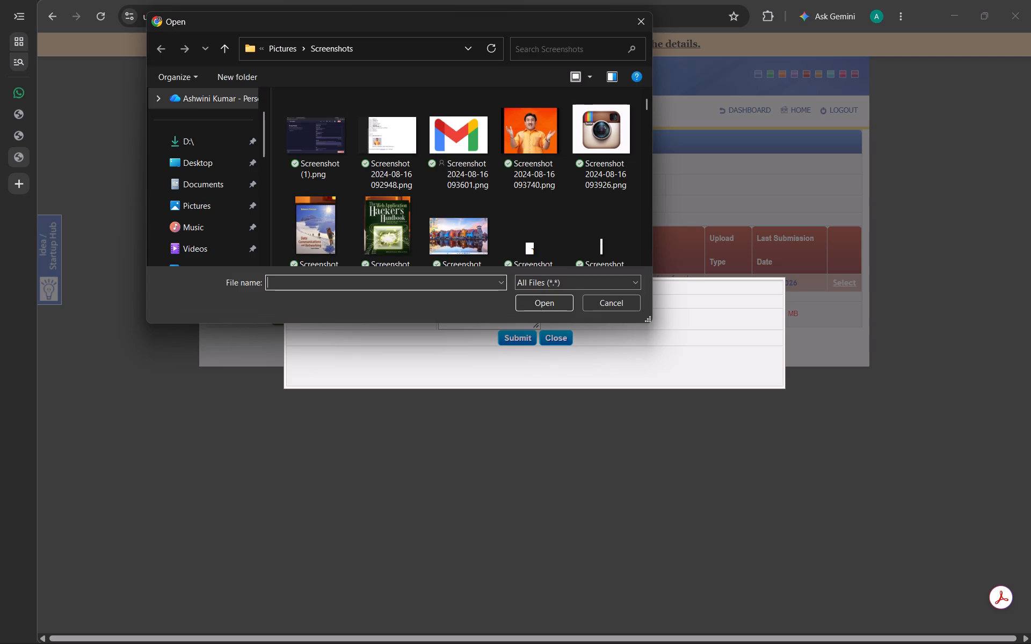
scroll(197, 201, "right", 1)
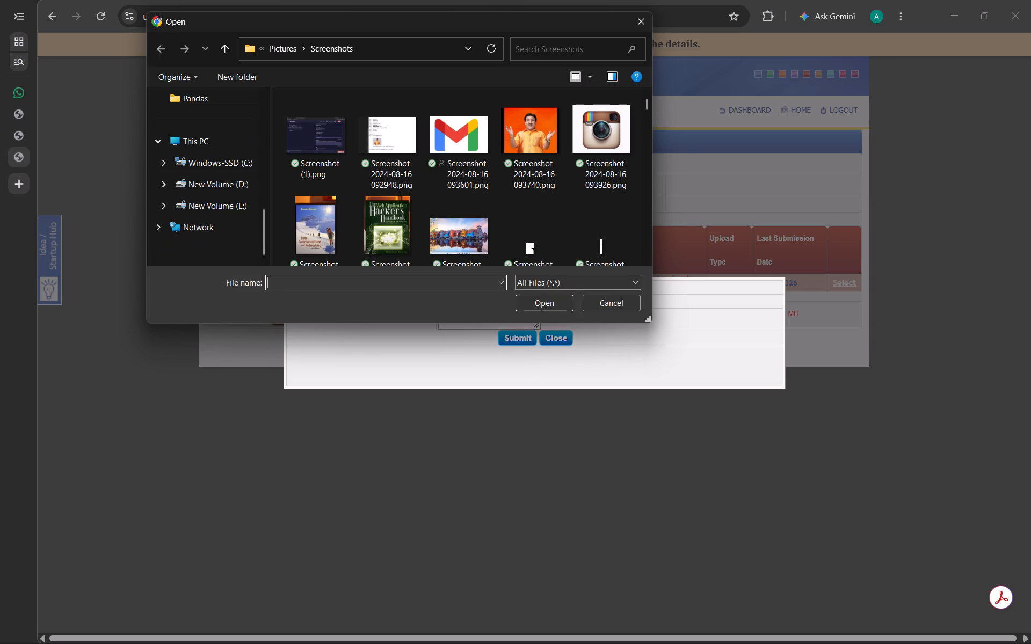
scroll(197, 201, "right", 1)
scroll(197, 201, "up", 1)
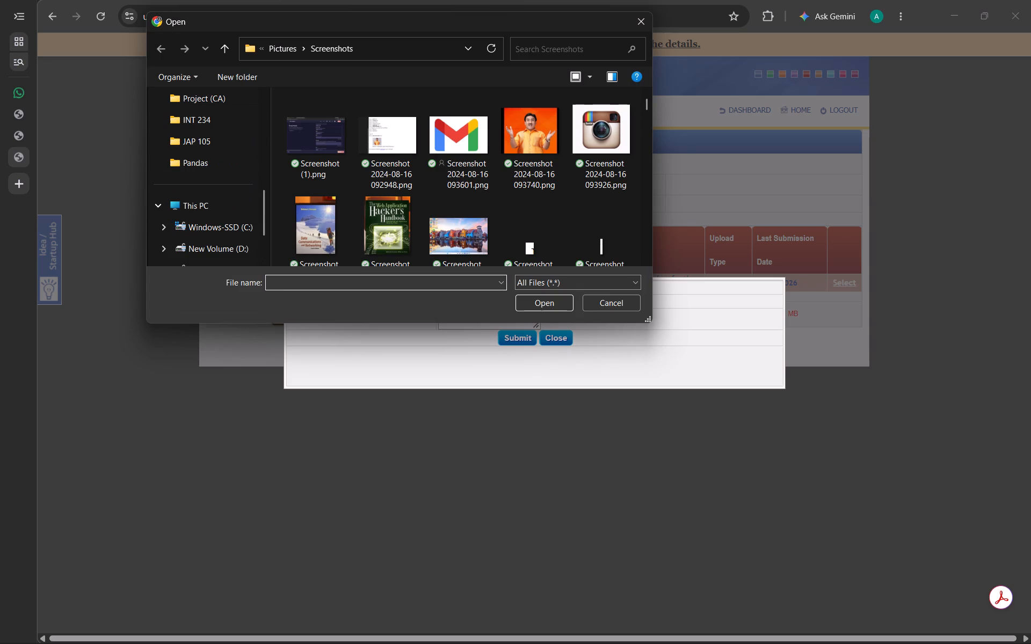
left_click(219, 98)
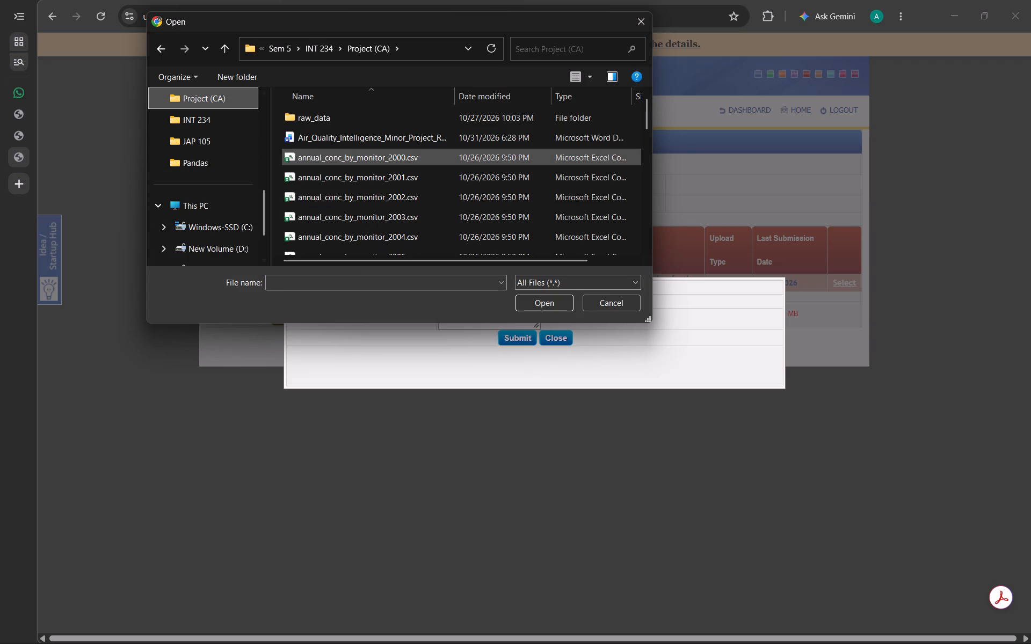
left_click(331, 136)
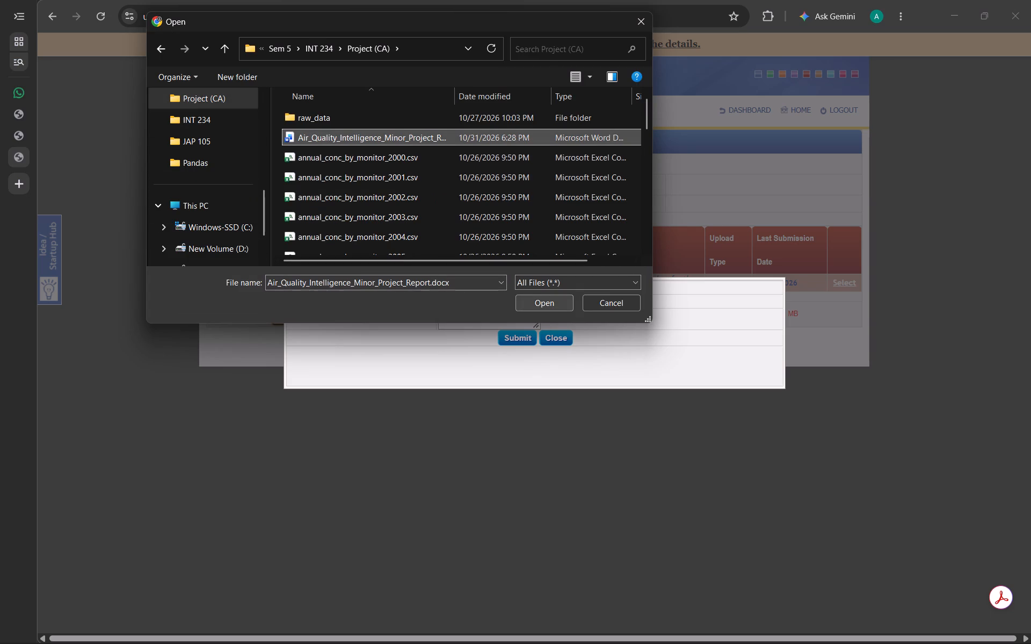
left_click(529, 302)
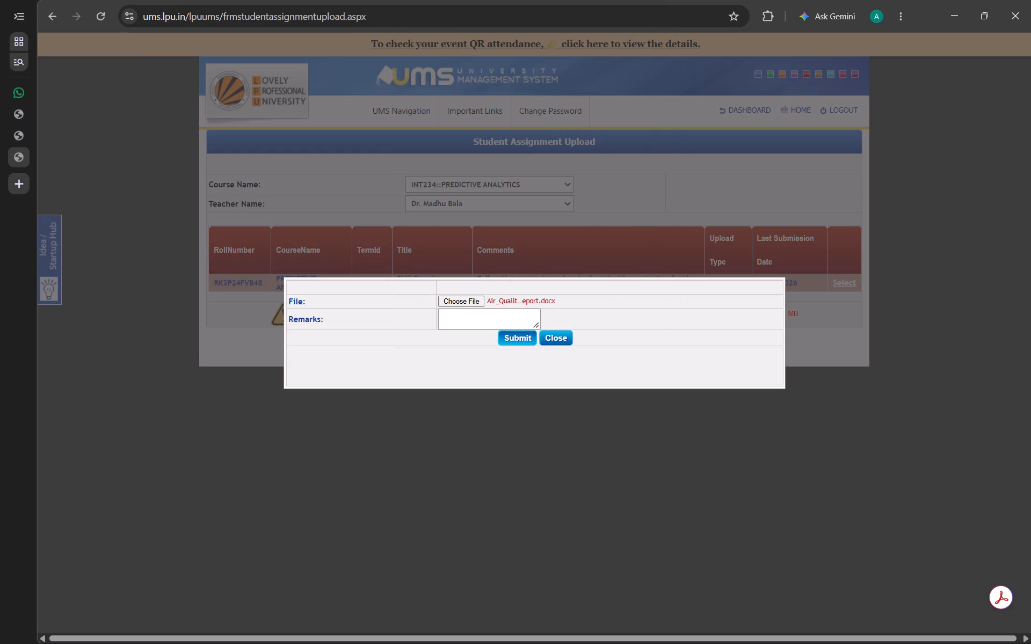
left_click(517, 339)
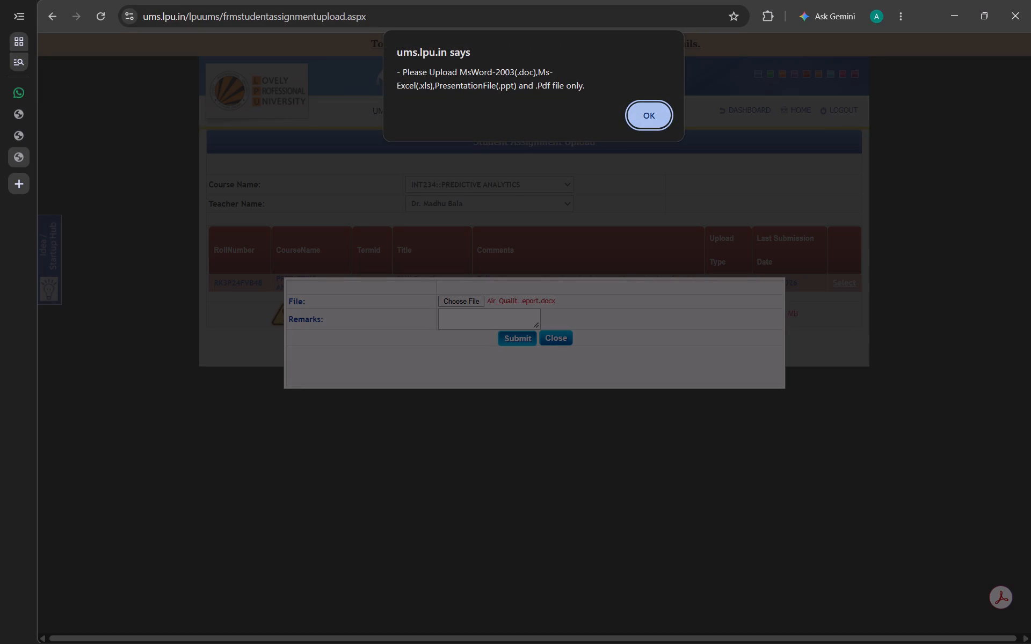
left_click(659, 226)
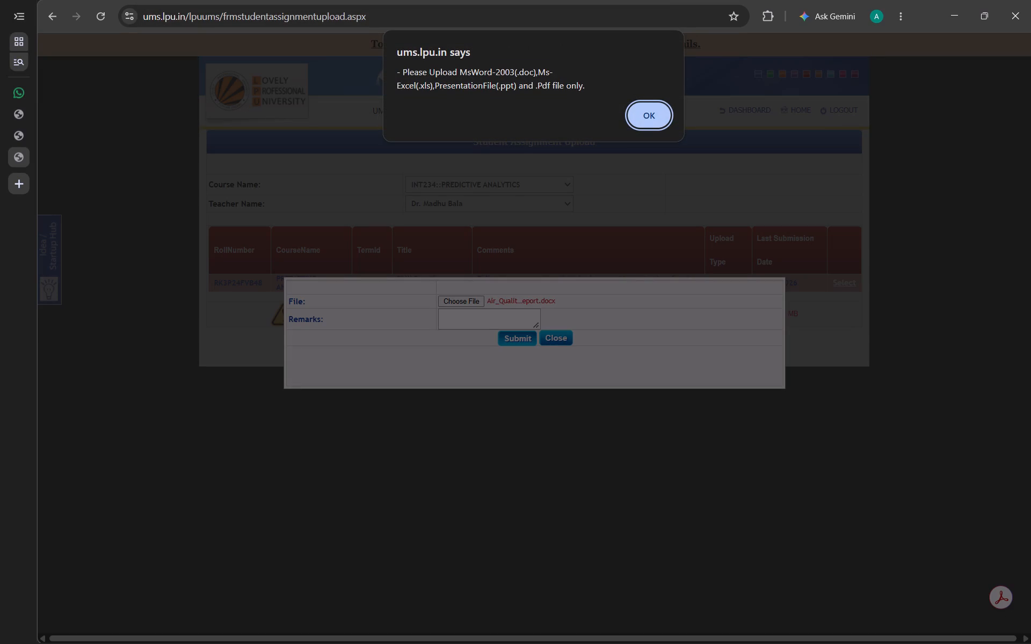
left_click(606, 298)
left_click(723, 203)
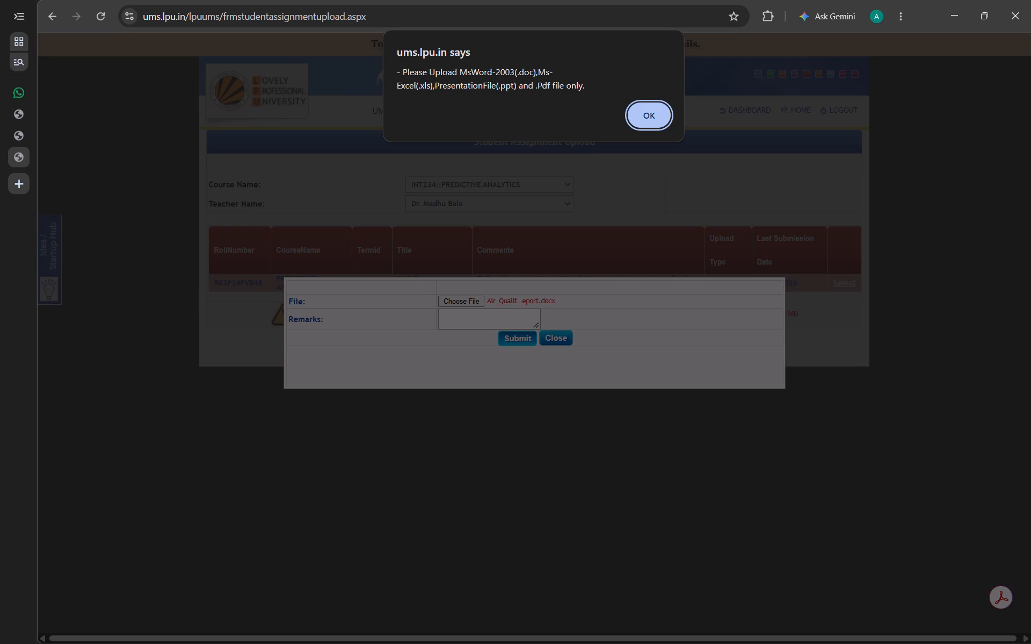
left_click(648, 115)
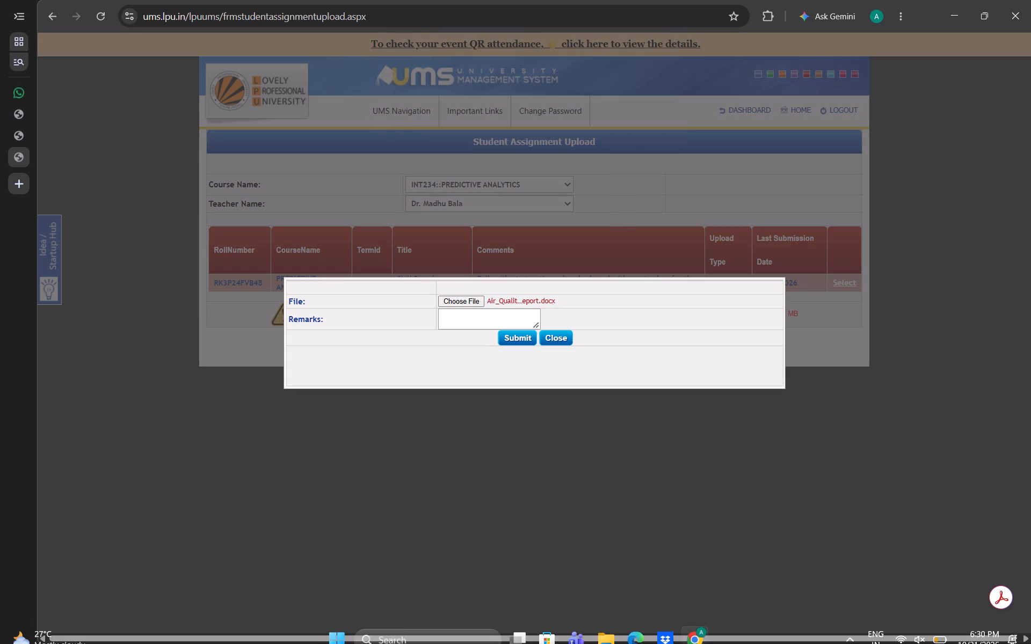
Switch to File Explorer and open the Project (CA) folder.
left_click(613, 632)
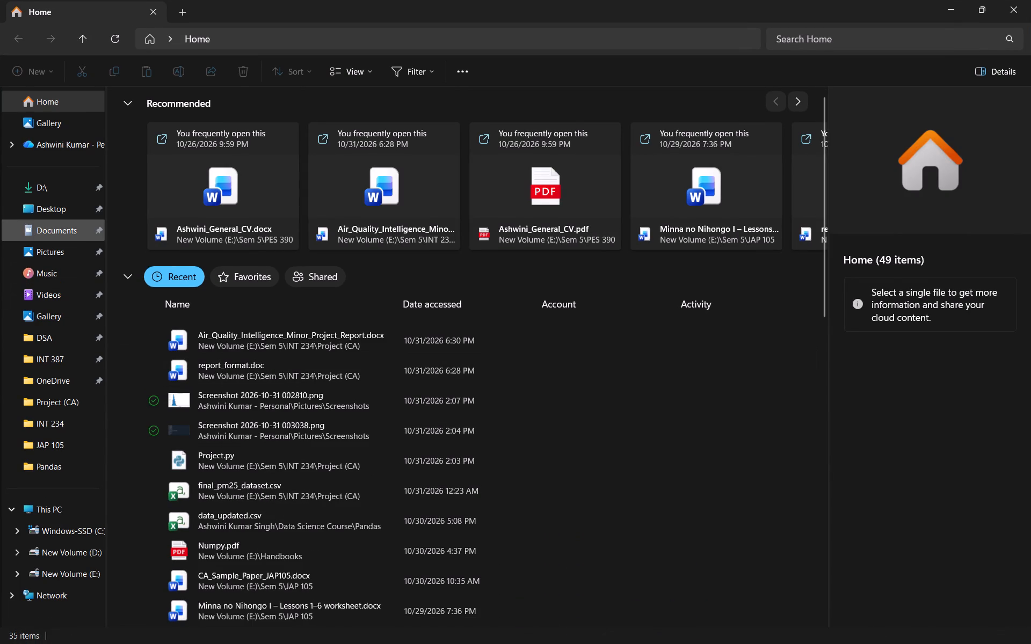
left_click(56, 194)
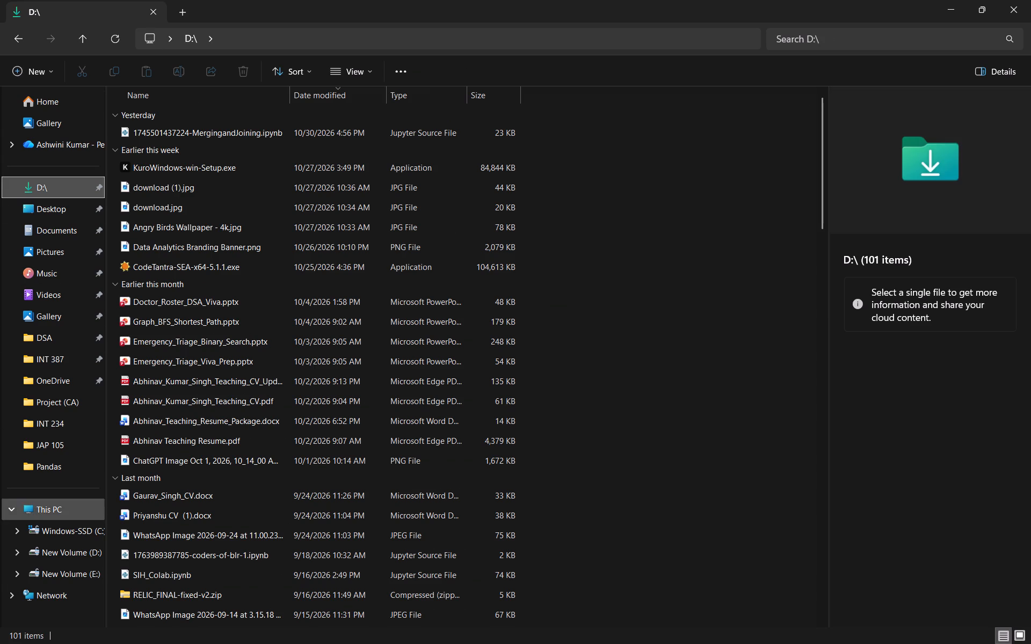
left_click(88, 573)
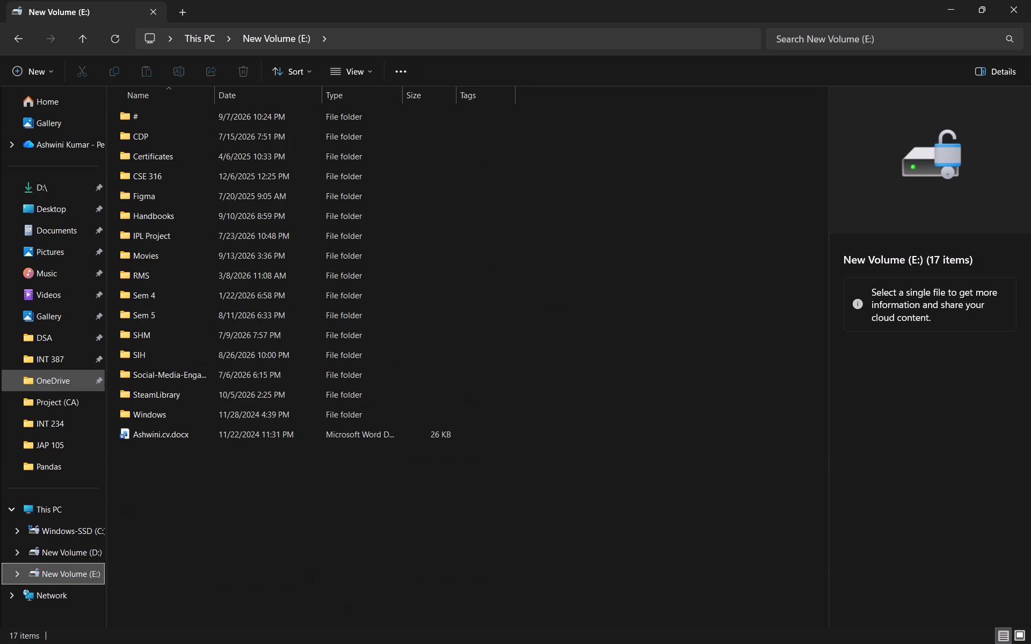
left_click(64, 394)
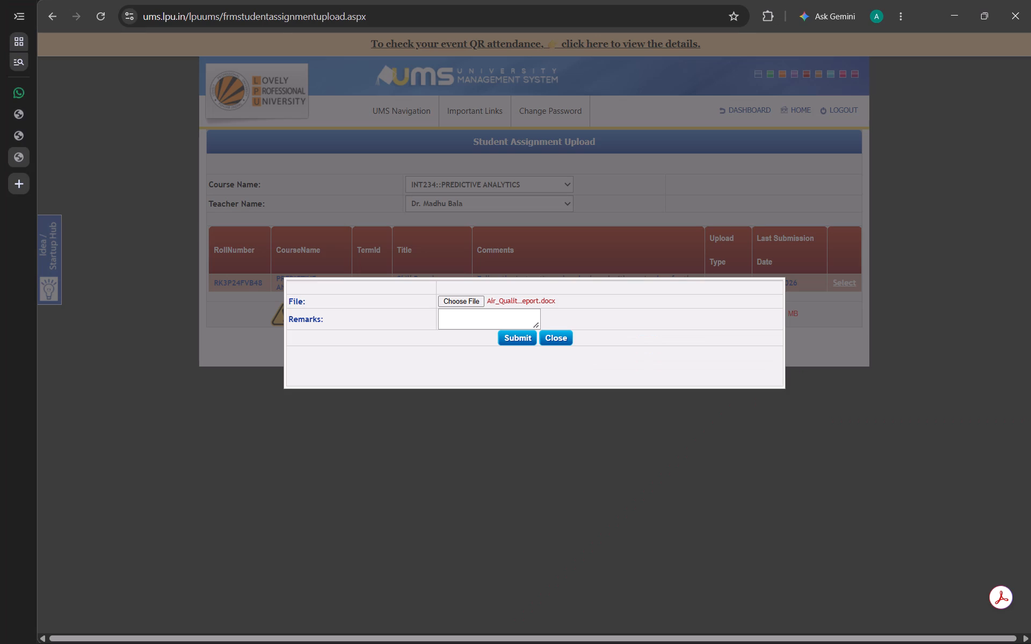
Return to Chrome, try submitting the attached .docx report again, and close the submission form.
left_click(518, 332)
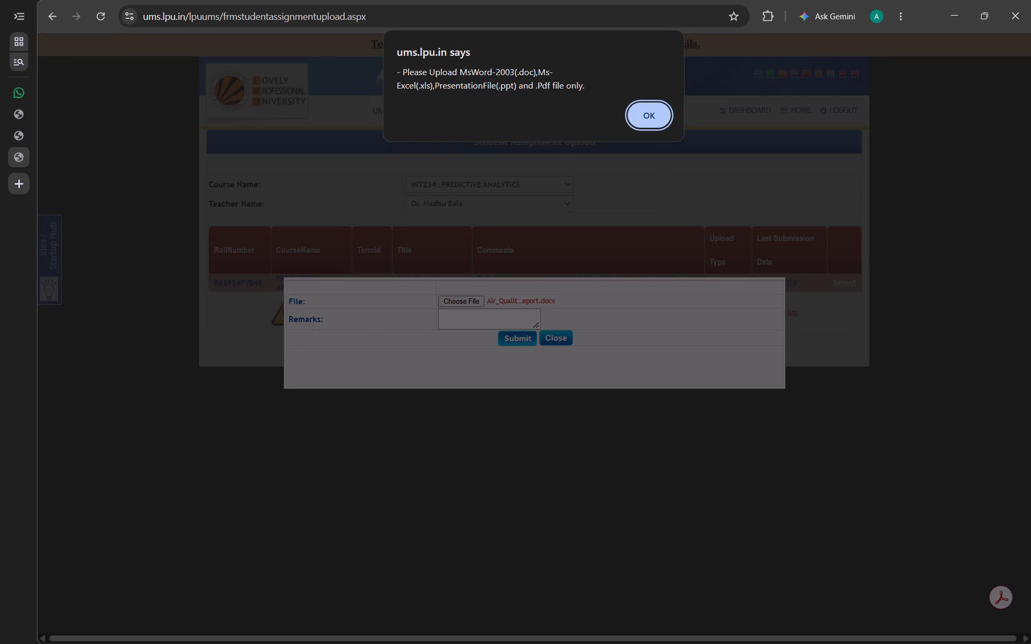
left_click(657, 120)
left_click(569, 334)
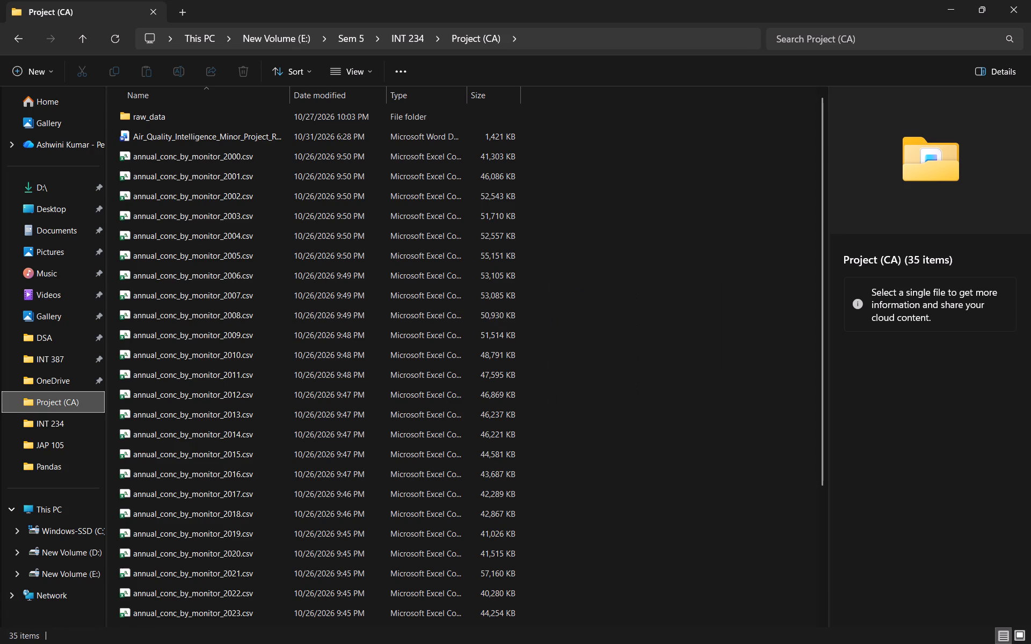
Open Air_Quality_Intelligence_Minor_Project_Report.docx from the Project (CA) folder in Word and enable editing.
left_click(229, 146)
double_click(223, 138)
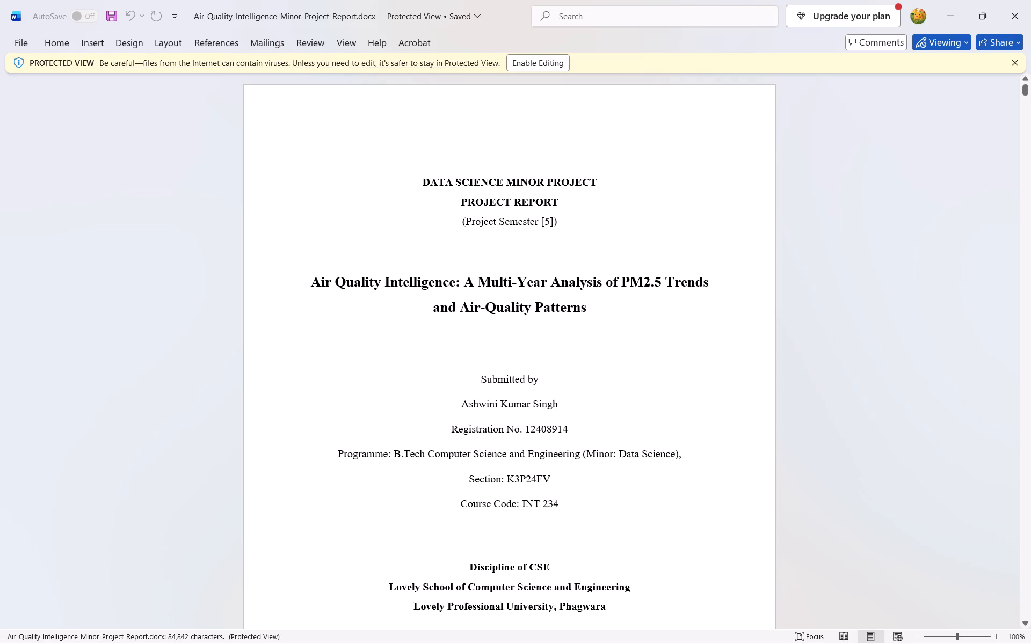
left_click(14, 38)
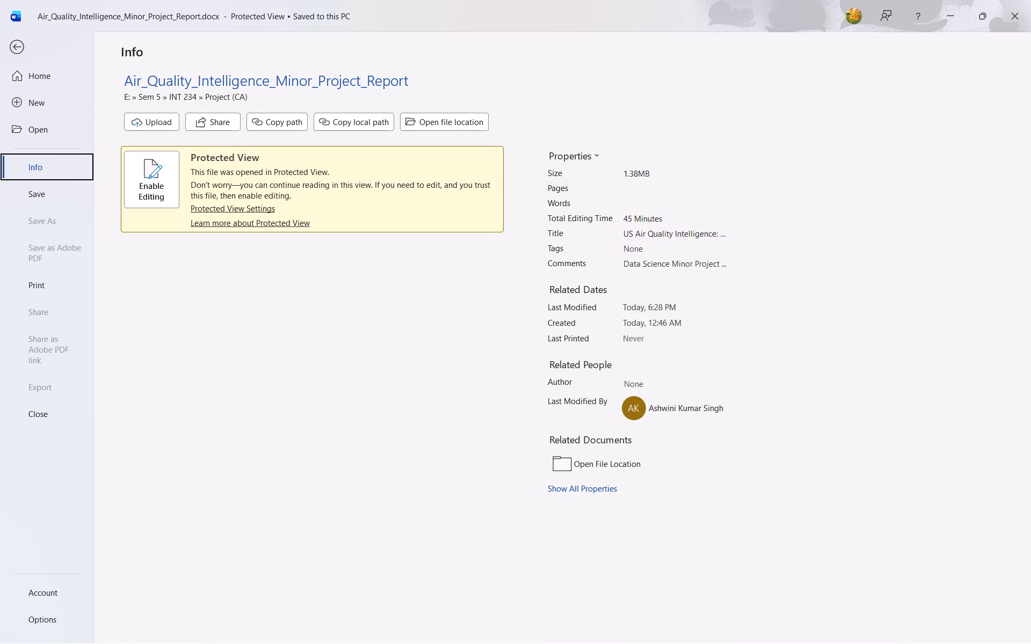
left_click(15, 49)
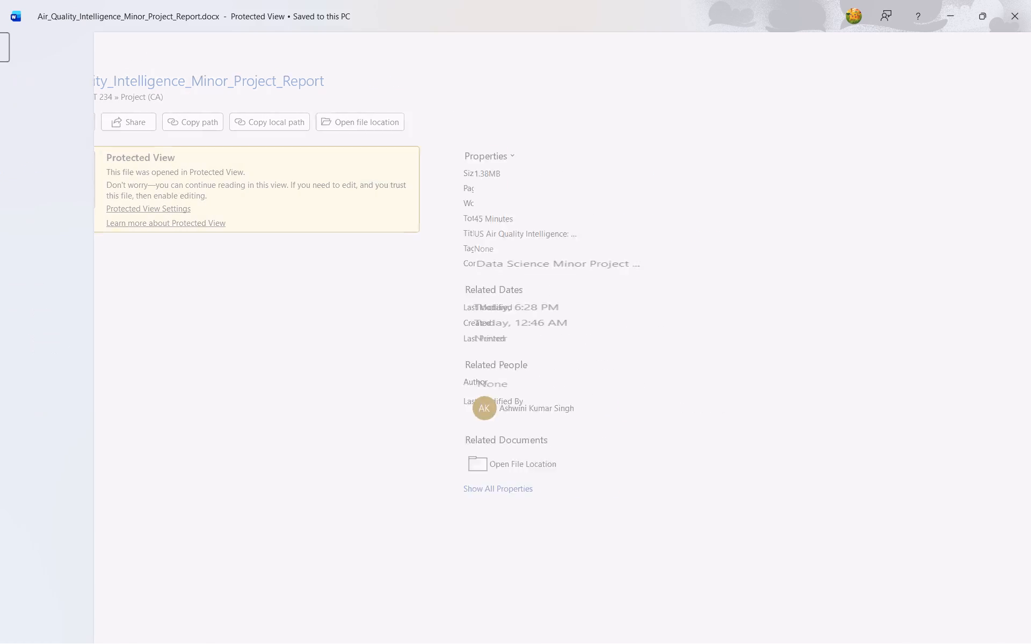
left_click(549, 70)
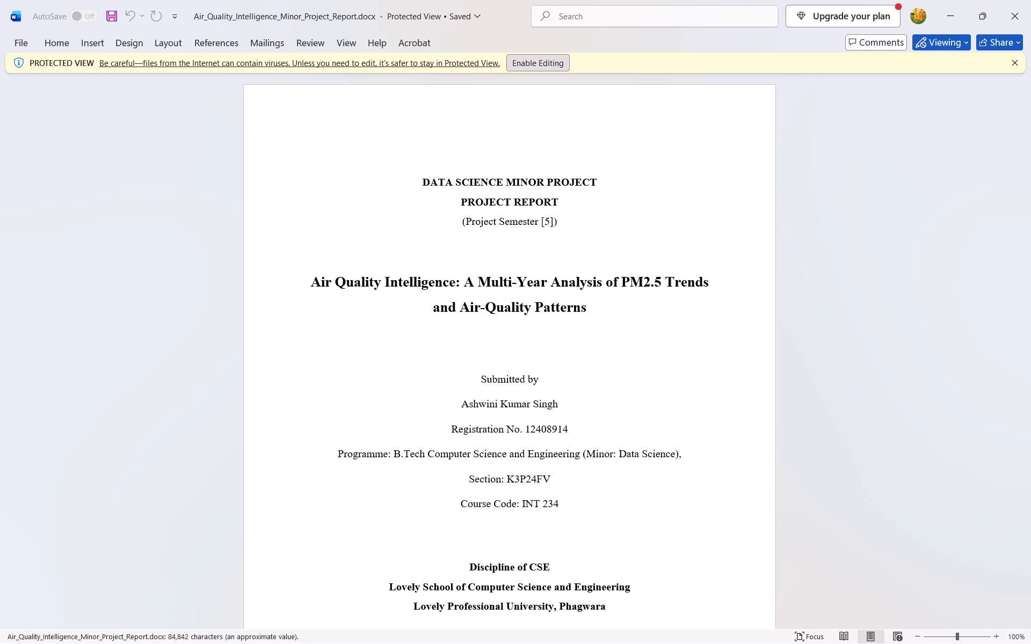
Save a copy of the report in the Project (CA) folder as a Word 97-2003 Document named Air_Quality_Intelligence_Minor_Project_Report.doc.
left_click(30, 38)
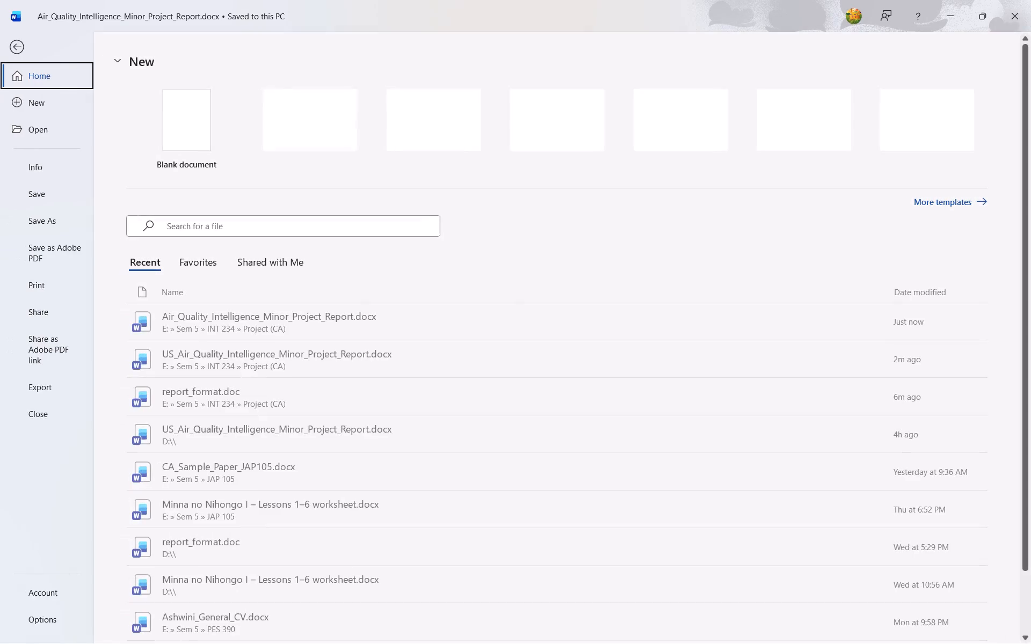
left_click(61, 223)
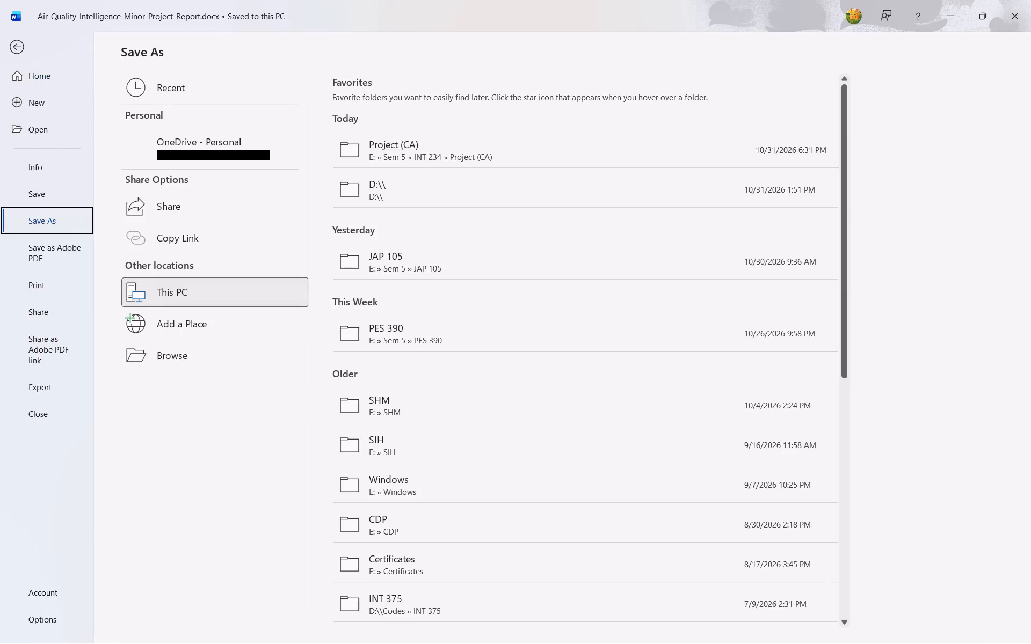
double_click(193, 288)
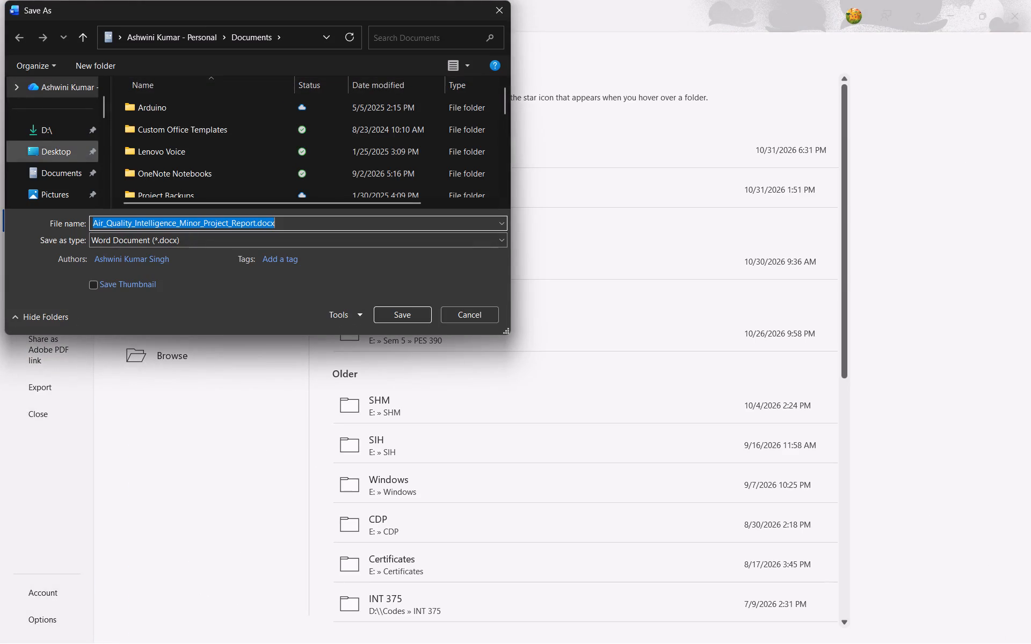
left_click(120, 238)
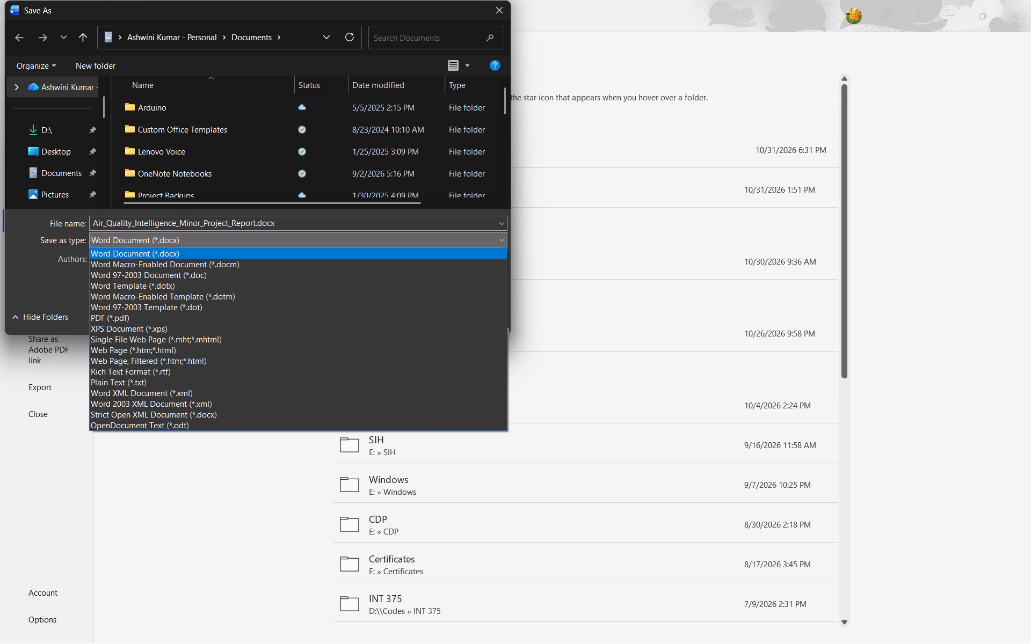
left_click(126, 272)
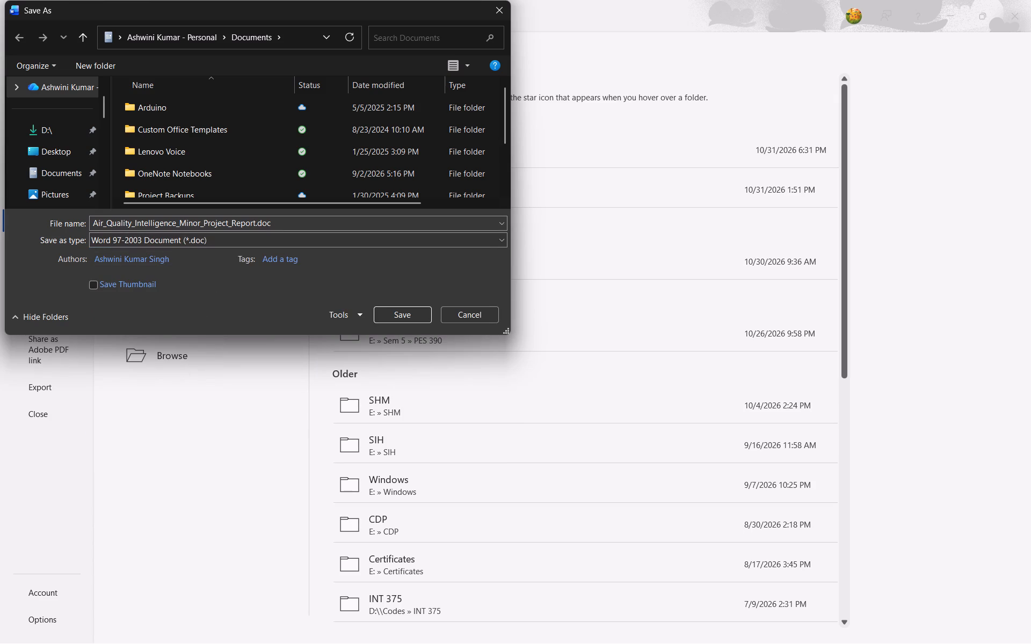
scroll(83, 150, "down", 1)
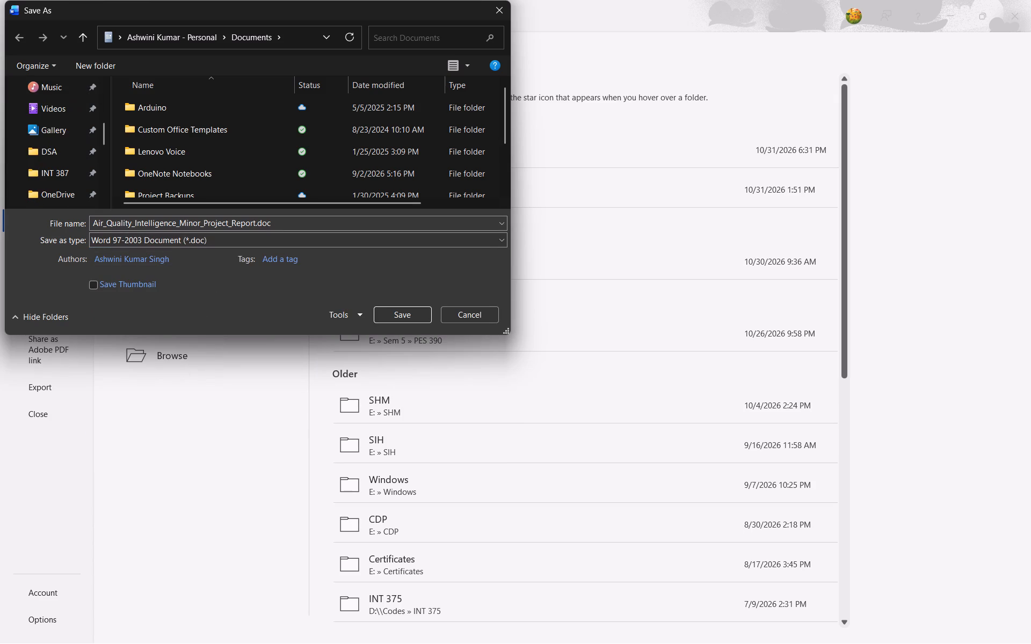
scroll(83, 150, "down", 2)
left_click(78, 151)
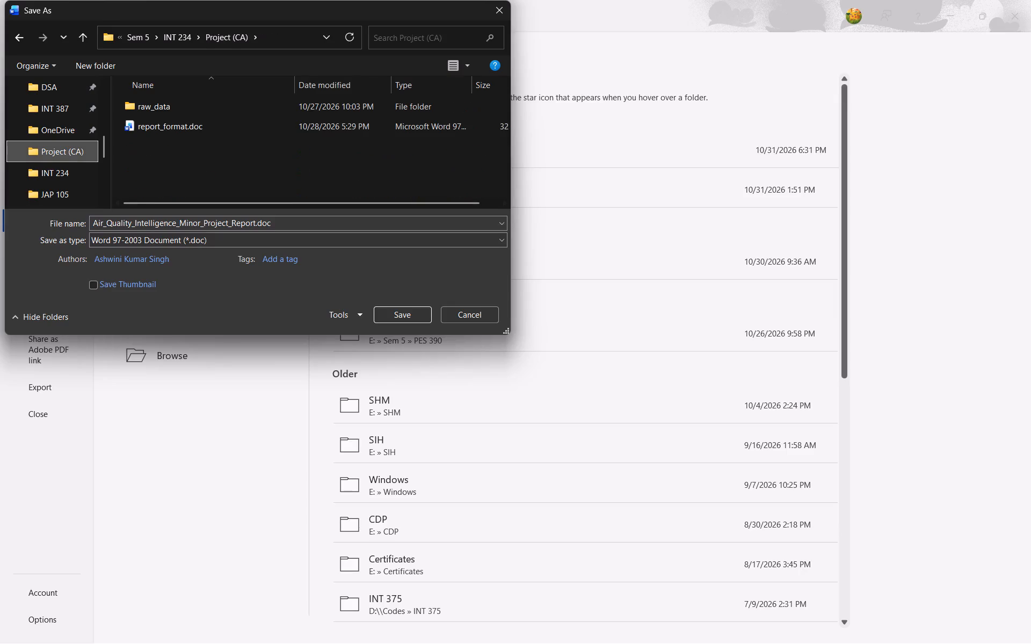
left_click(386, 320)
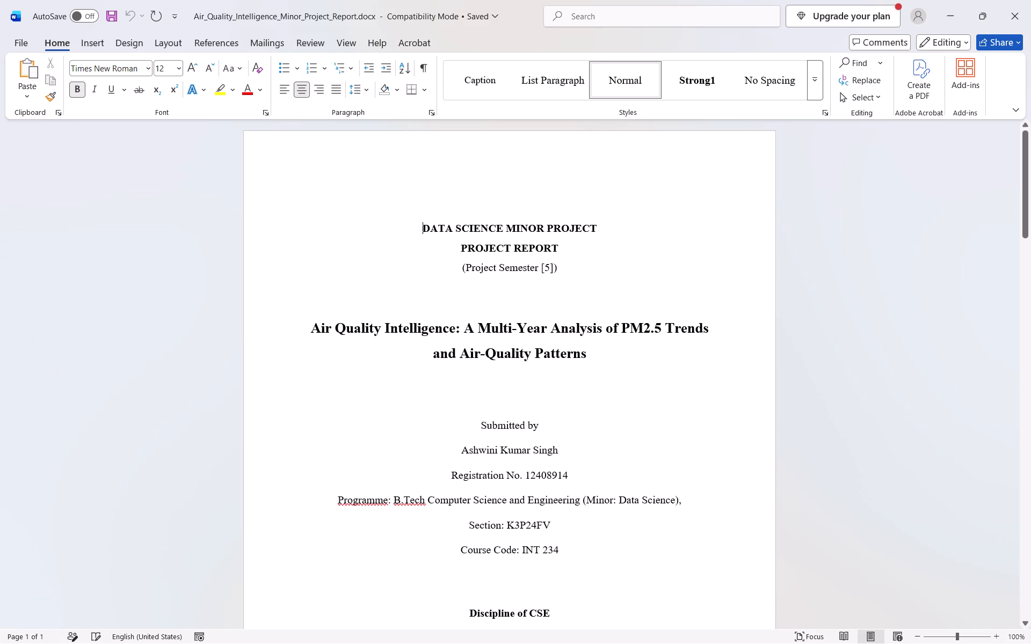
scroll(504, 434, "down", 2)
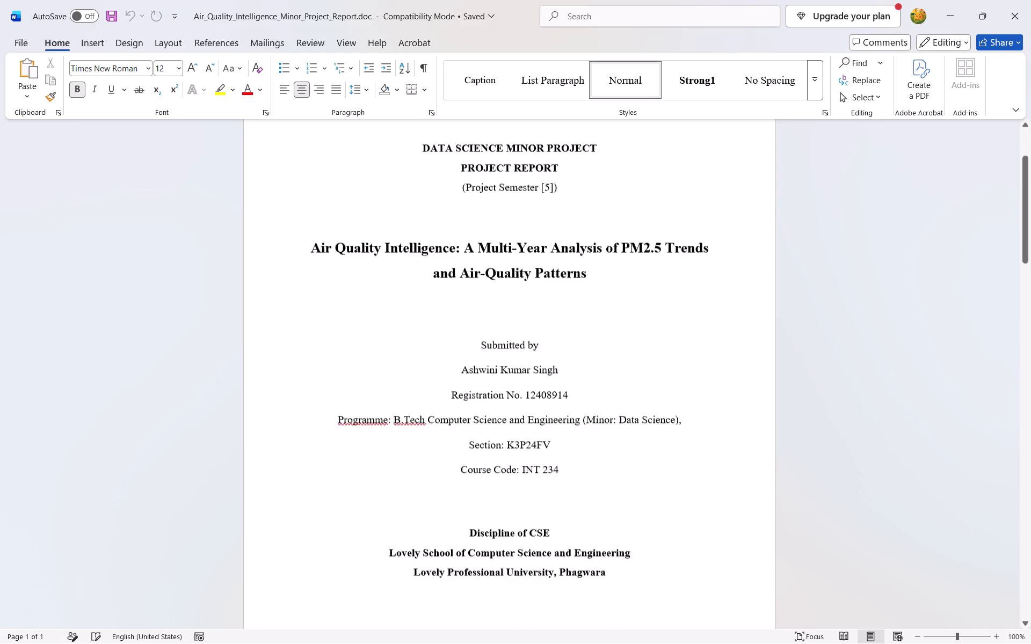
Check the converted .doc report's pages in Word, reopening it once from the Project (CA) folder, and close it.
scroll(504, 434, "down", 3)
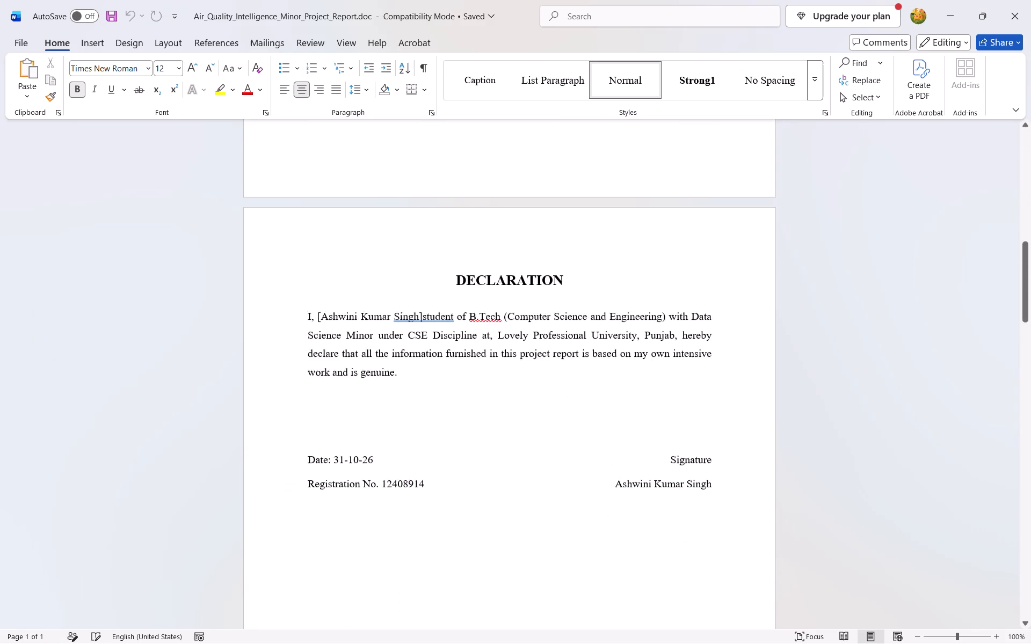
scroll(504, 434, "down", 2)
left_click(504, 434)
left_click(1030, 0)
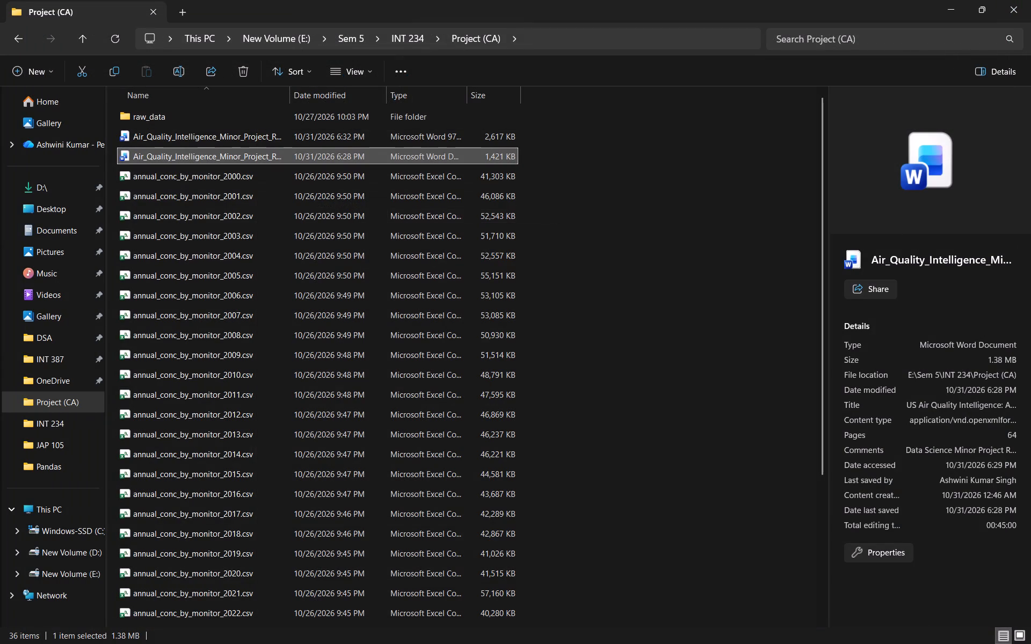
left_click(288, 137)
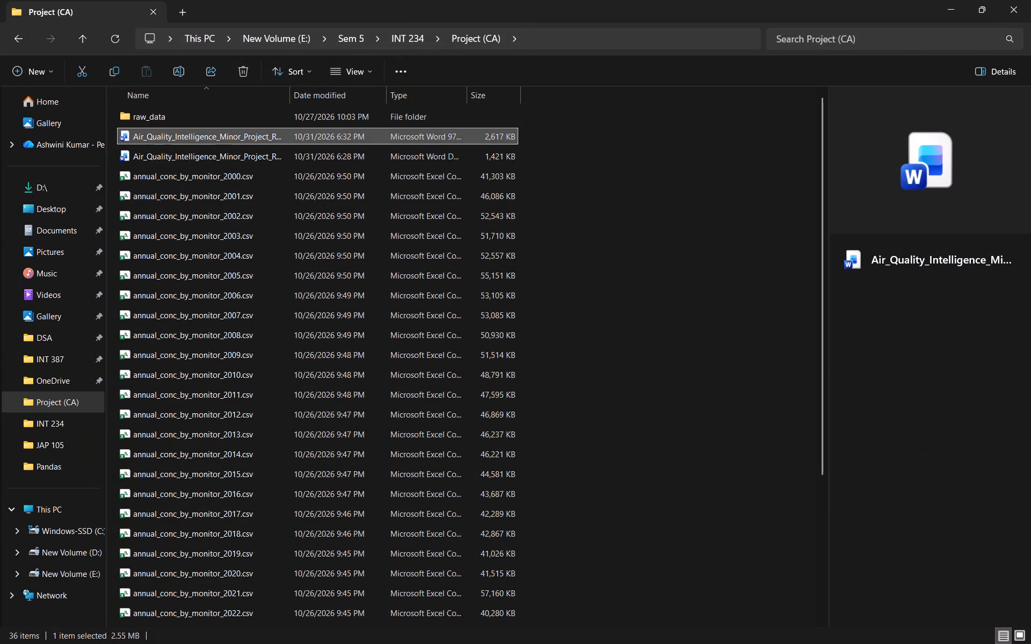
double_click(253, 140)
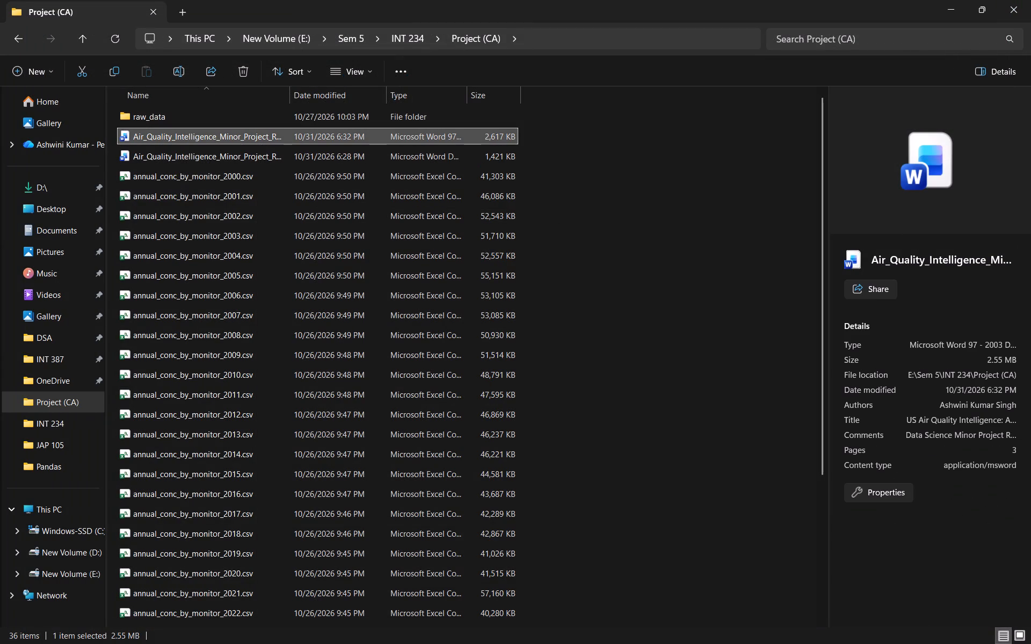
scroll(394, 358, "down", 5)
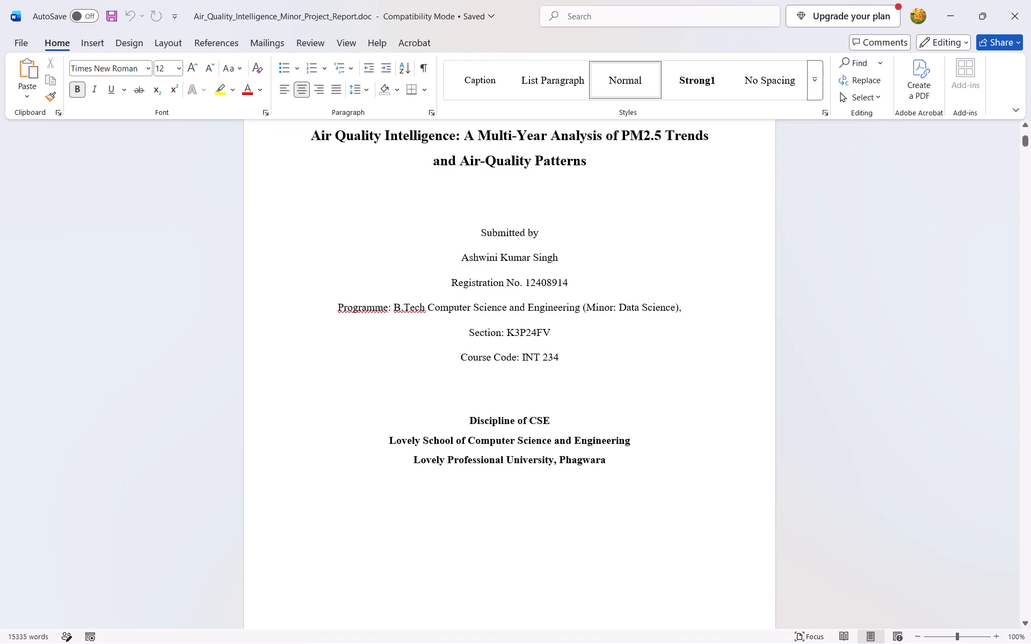
scroll(394, 358, "down", 8)
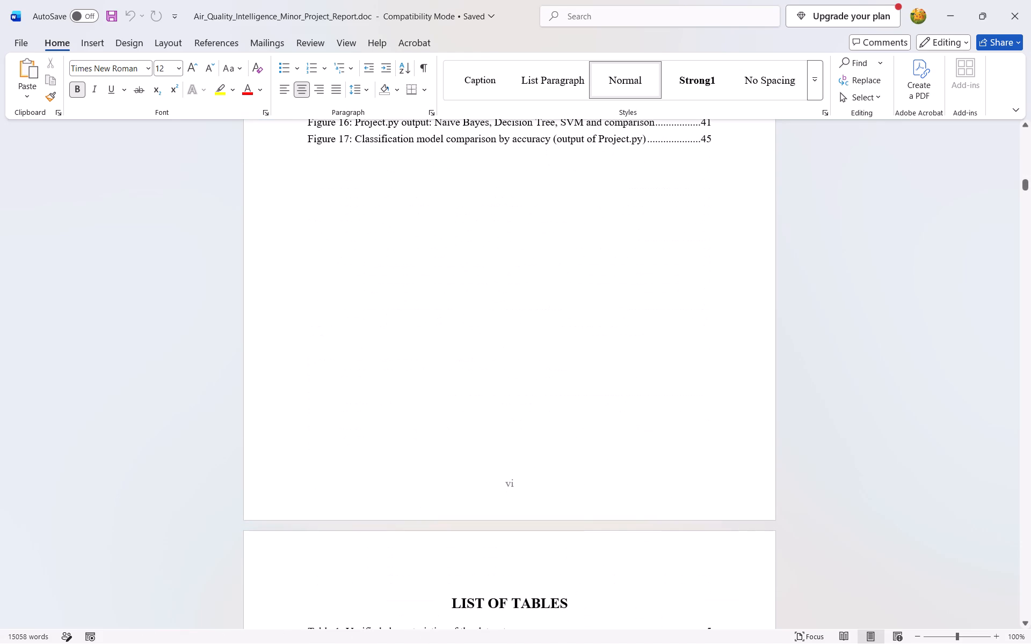
left_click(1030, 0)
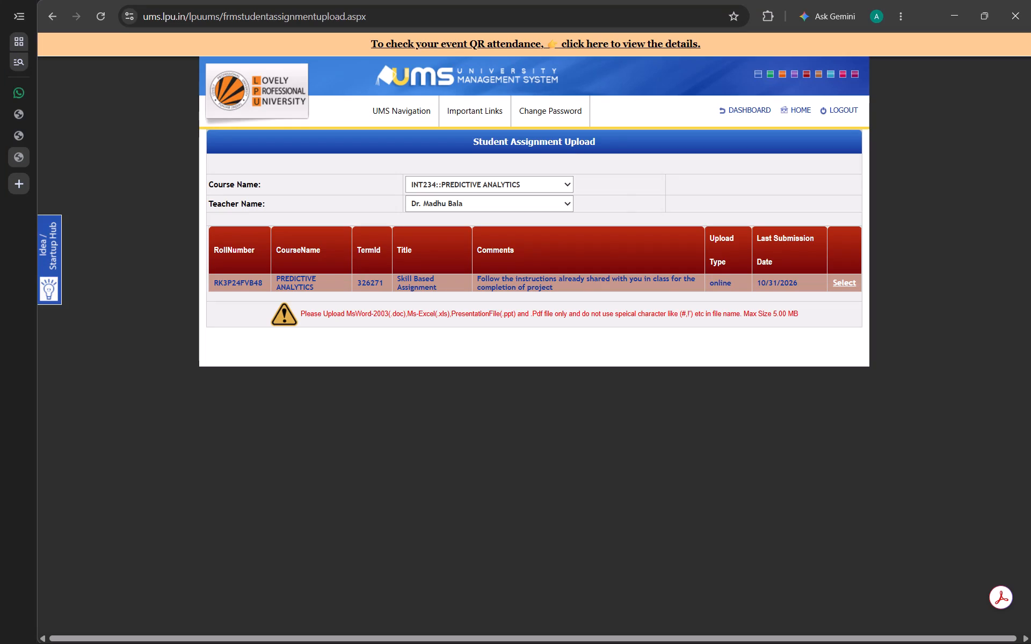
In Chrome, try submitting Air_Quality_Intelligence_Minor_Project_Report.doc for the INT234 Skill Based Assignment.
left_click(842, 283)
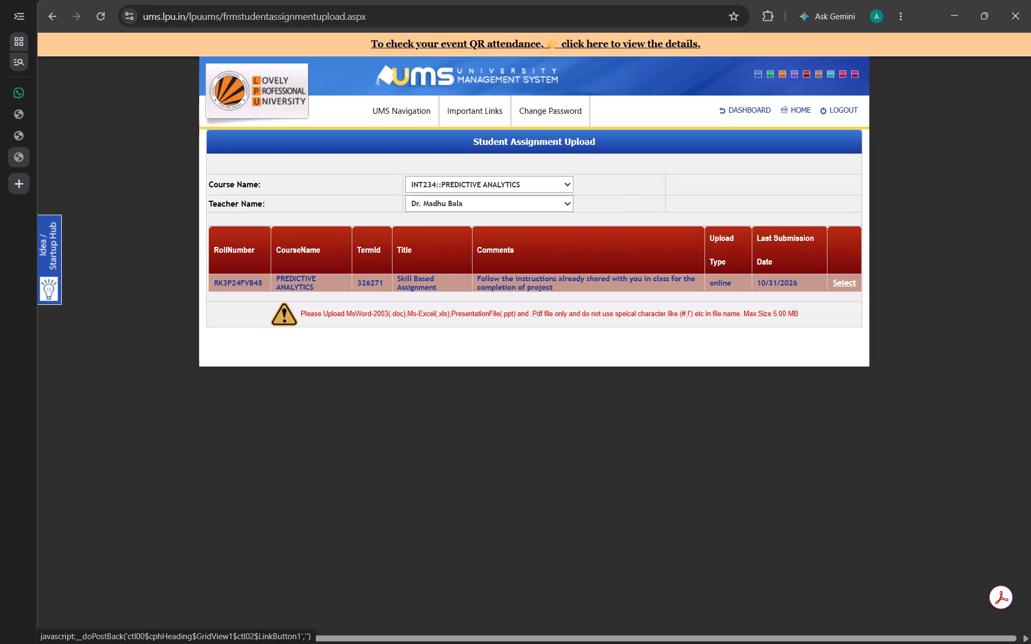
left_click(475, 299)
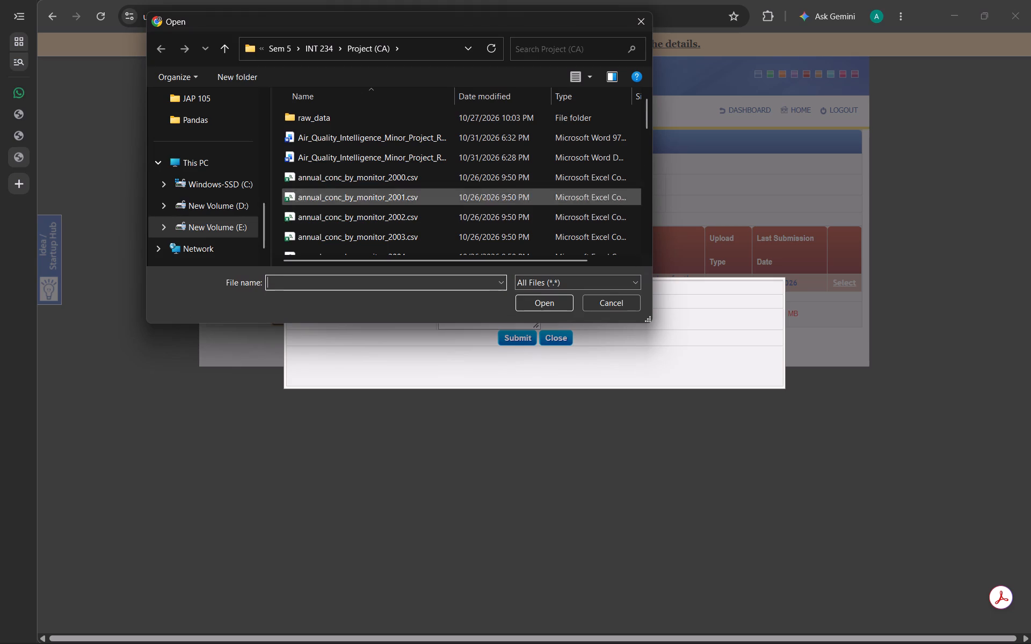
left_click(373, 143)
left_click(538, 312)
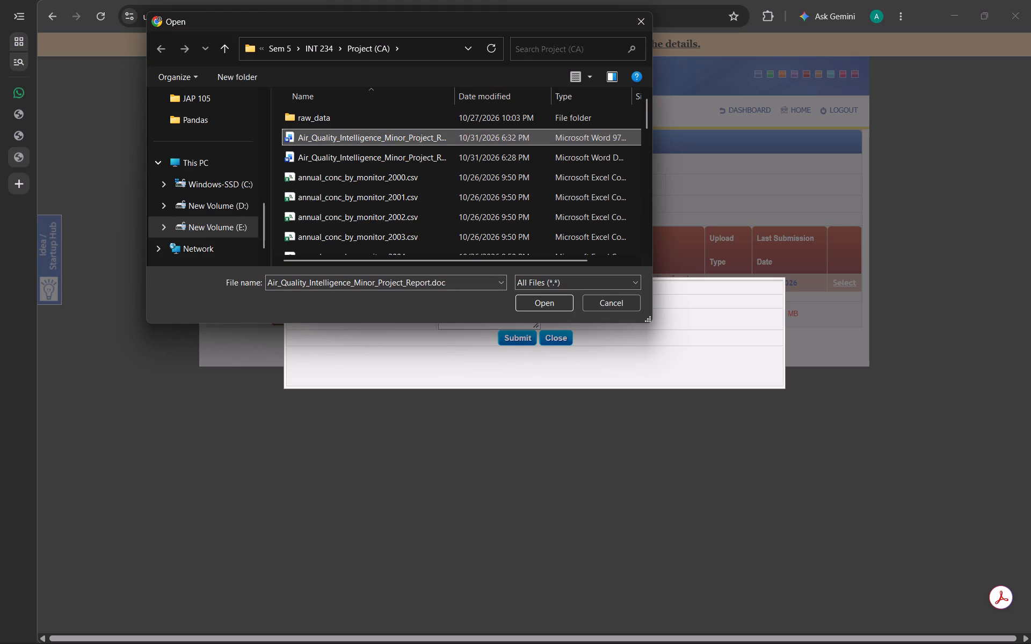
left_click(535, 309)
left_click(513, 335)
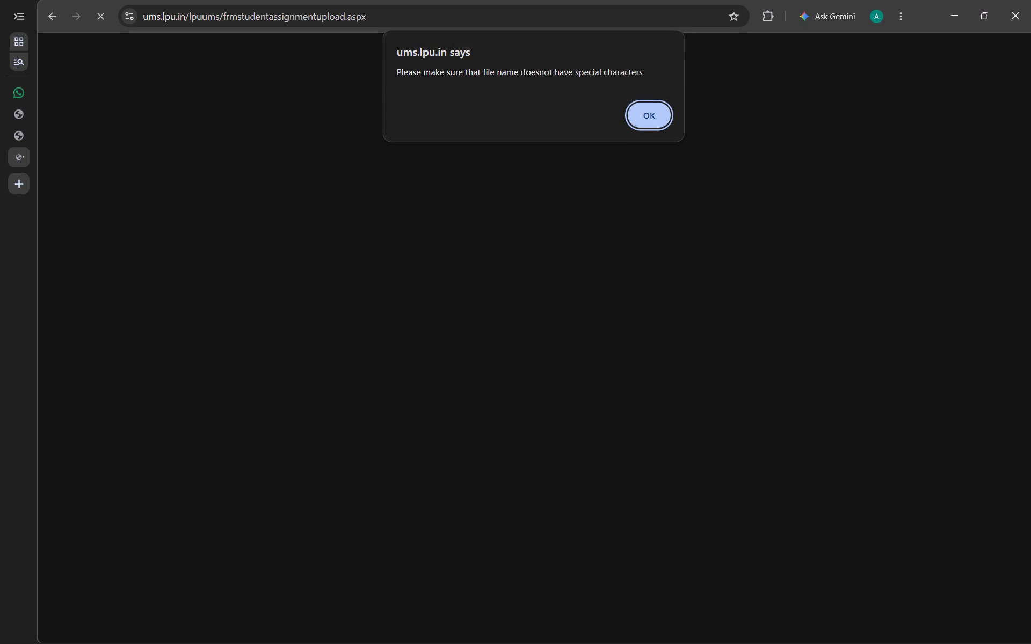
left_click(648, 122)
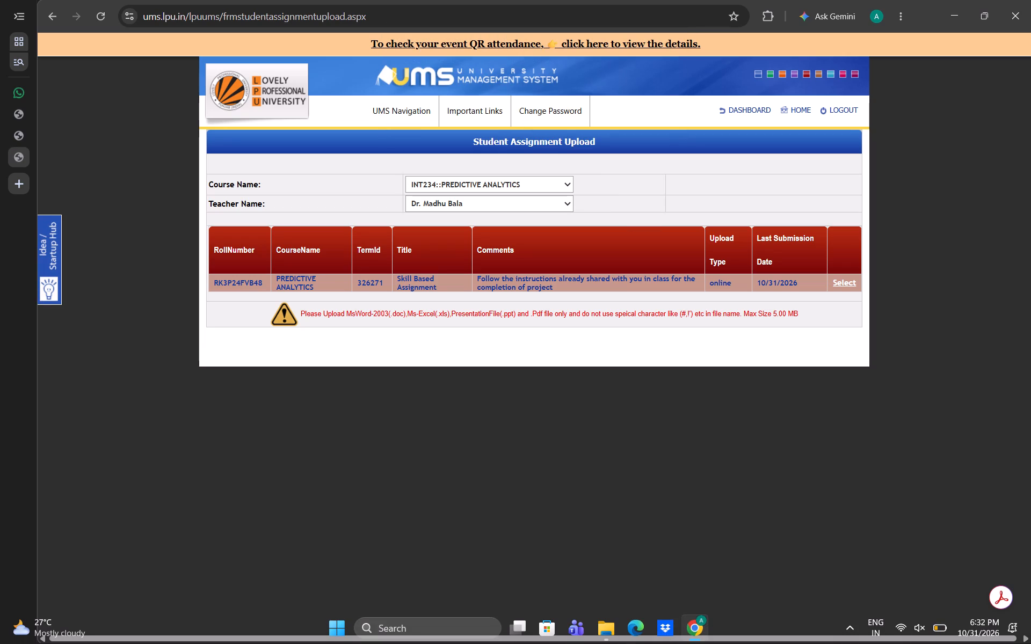
Switch to File Explorer and rename the .doc report as Air Quality Intelligence Minor Project Report.doc, replacing every underscore with a space.
left_click(607, 629)
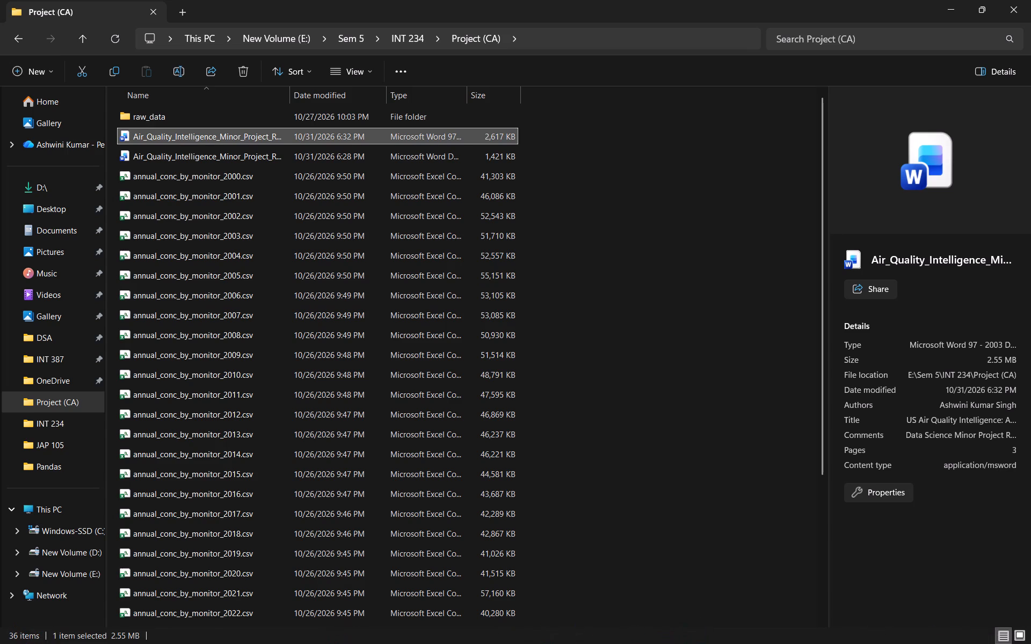
left_click(177, 70)
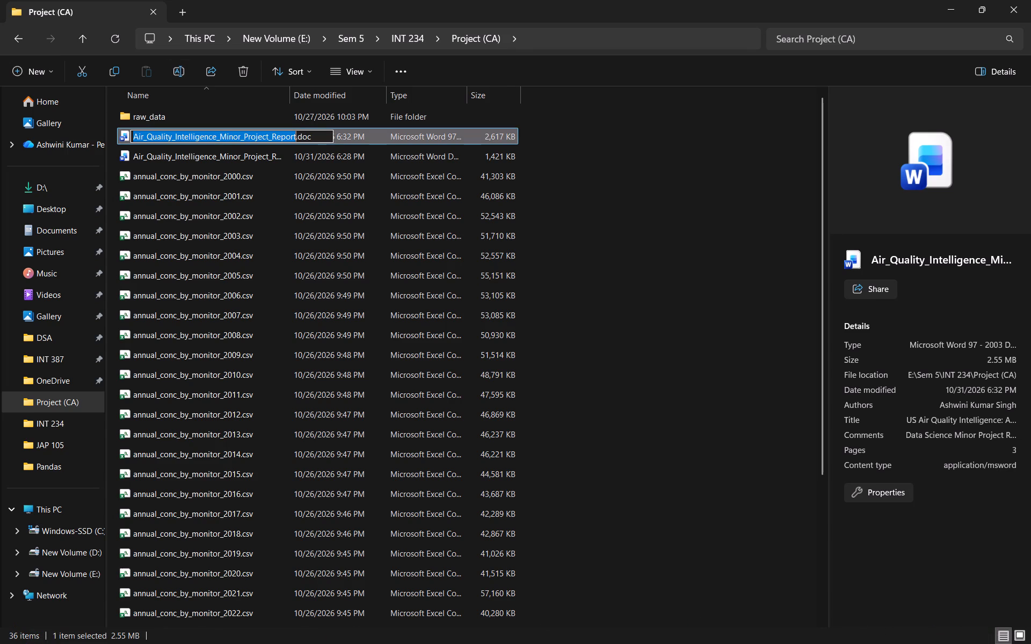
left_click(273, 137)
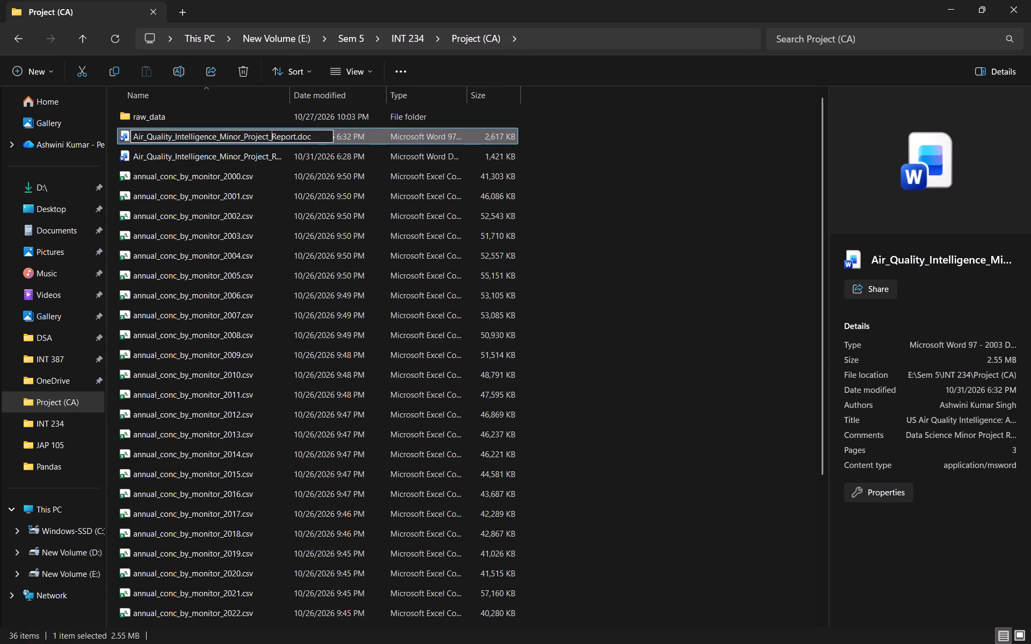
key("BackSpace")
key("space")
key("Left")
key("Left")
key("Left")
key("Left")
key("Left")
key("Left")
key("Left")
key("Left")
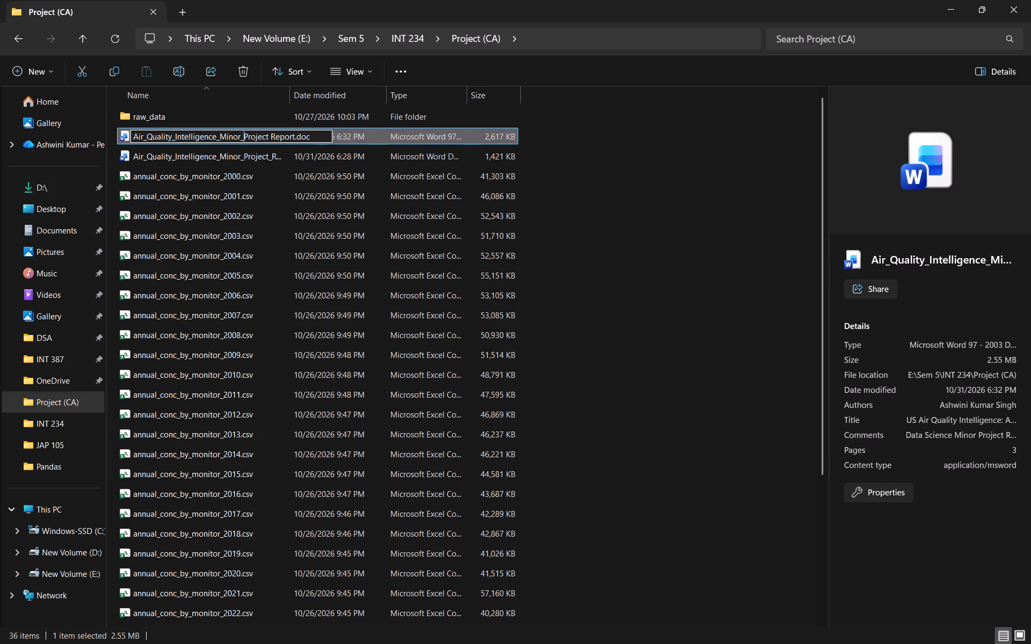
key("BackSpace")
key("space")
key("Left")
key("Left")
key("Left")
key("Left")
key("Left")
key("Left")
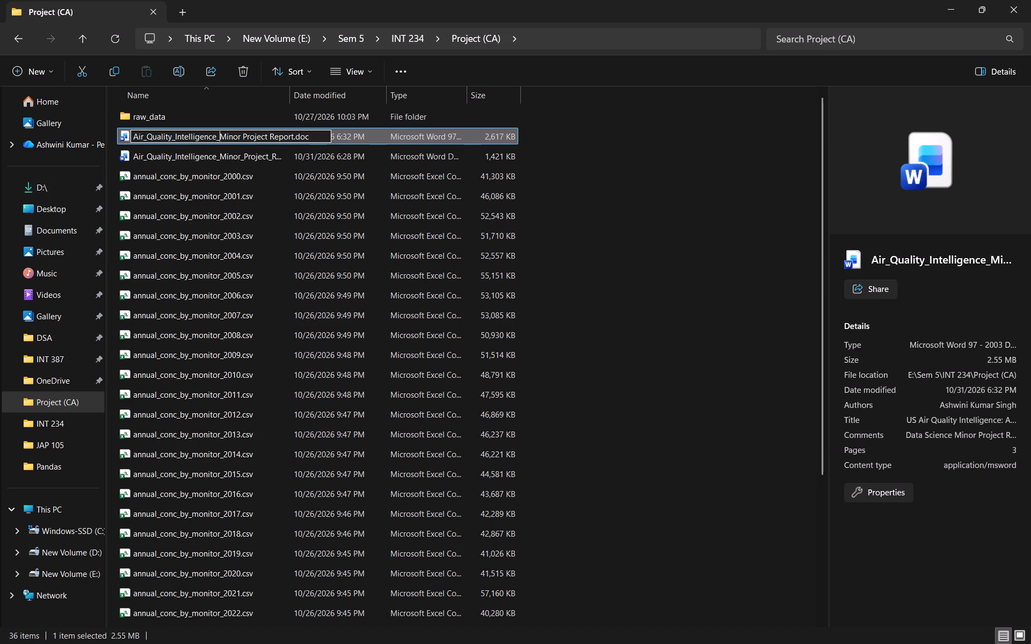
key("BackSpace")
key("space")
key("Left")
key("Left")
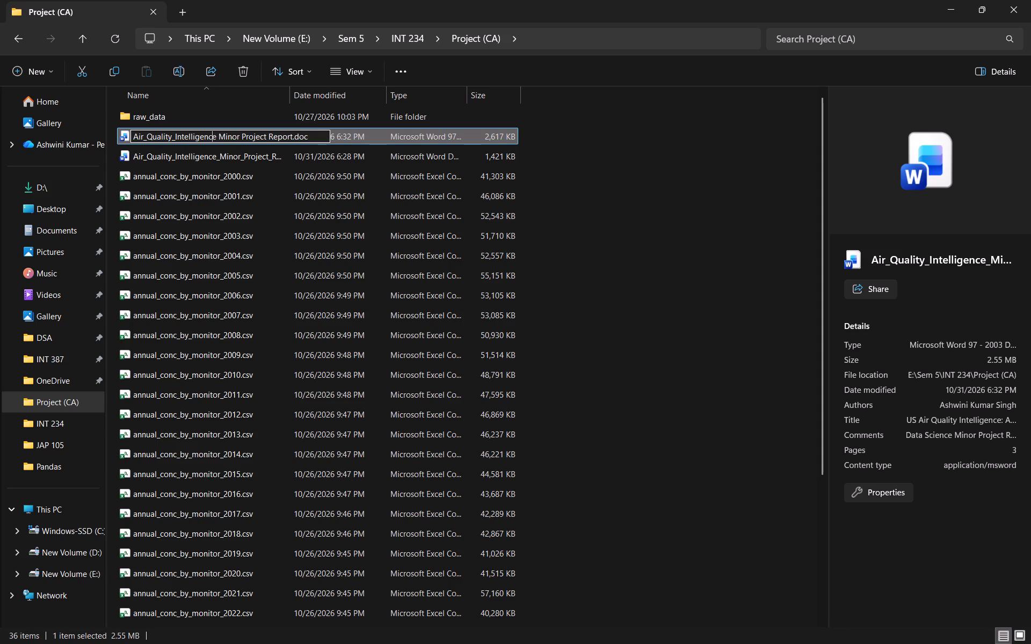
key("Left")
key("Left")
key("Left")
key("Left")
key("Left")
key("Left")
key("Left")
key("Left")
key("Left")
key("Left")
key("Left")
key("BackSpace")
key("space")
key("Left")
key("Left")
key("Left")
key("Left")
key("Left")
key("Left")
key("Left")
key("Left")
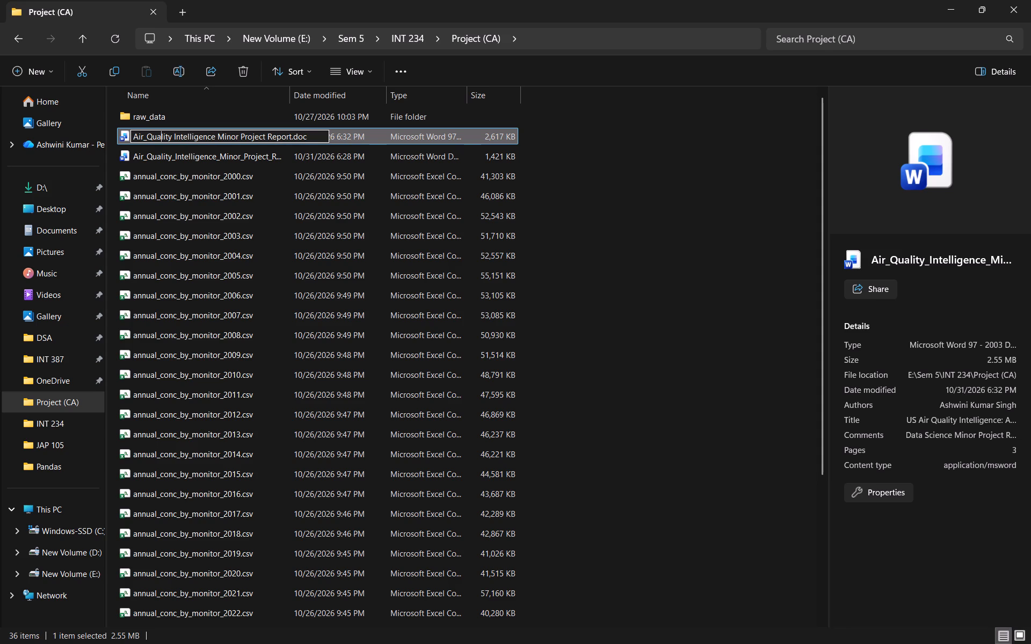
key("BackSpace")
key("space")
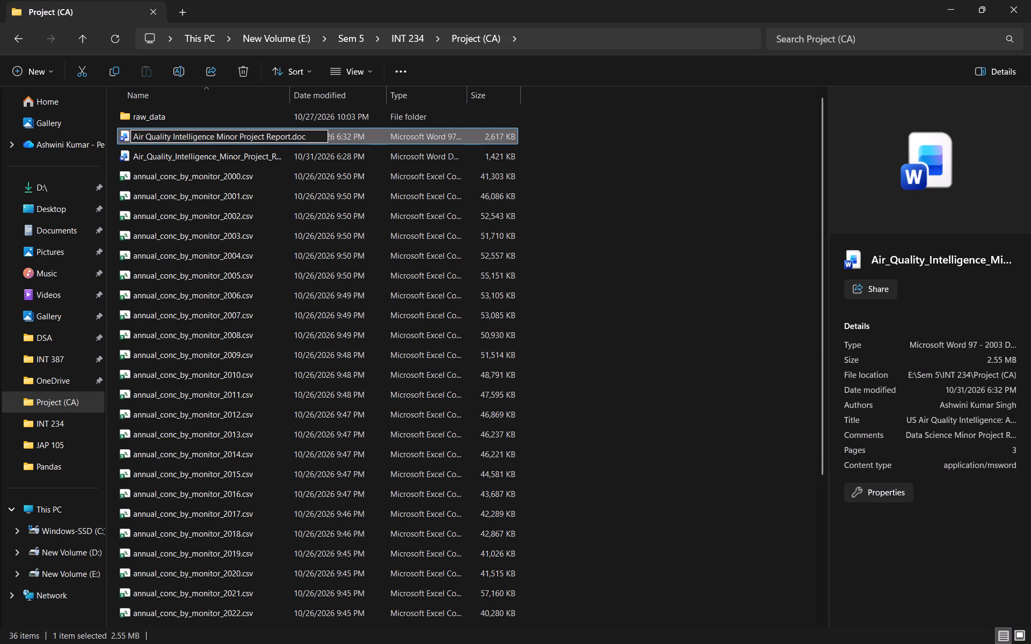
key("Return")
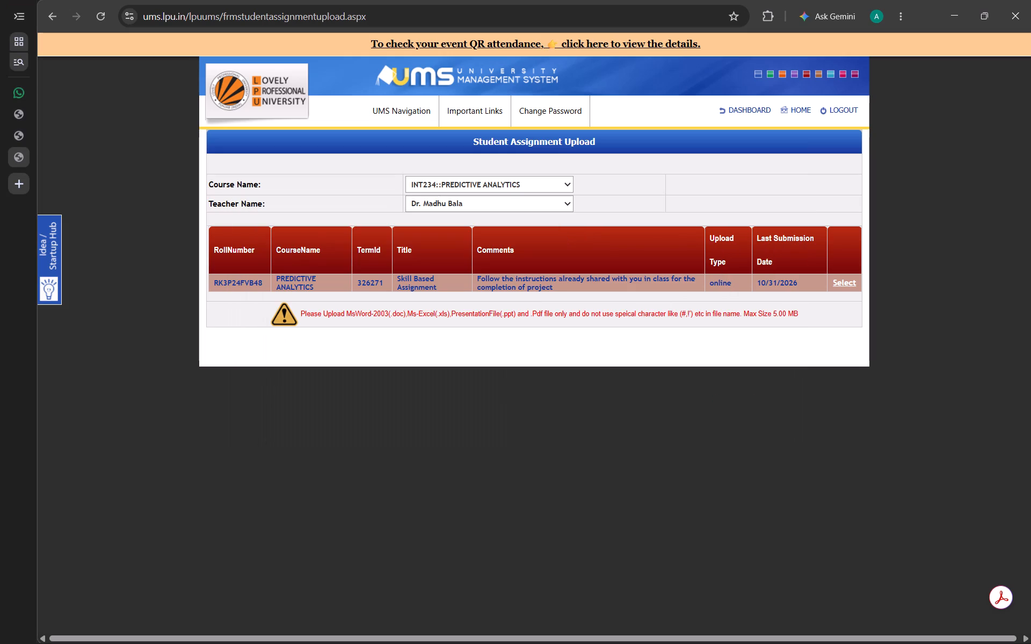
In Chrome, attach Air Quality Intelligence Minor Project Report.doc to the INT234 Skill Based Assignment and submit it.
left_click(840, 284)
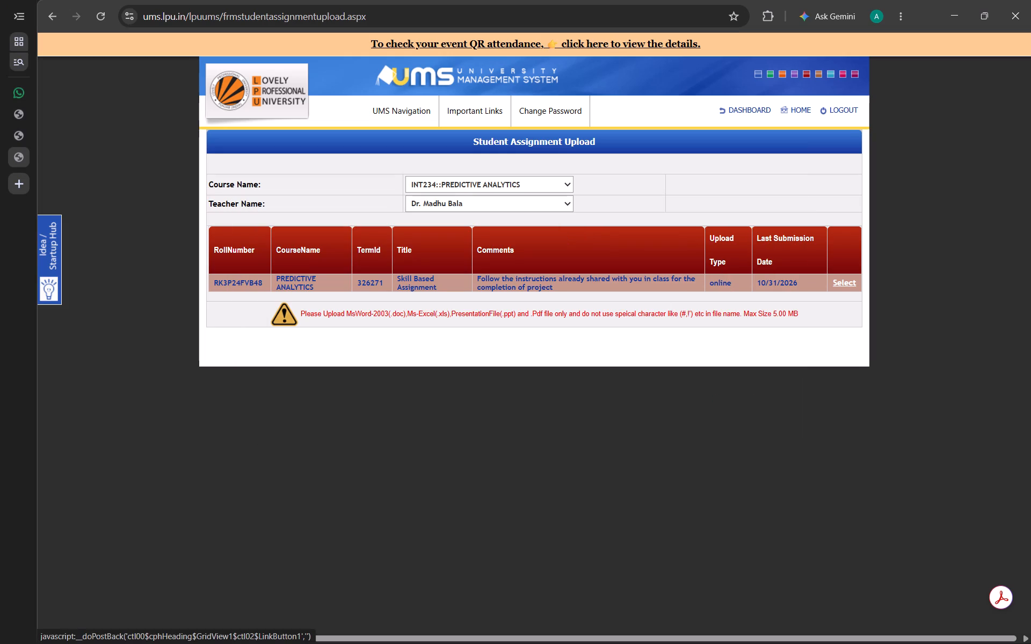
left_click(468, 302)
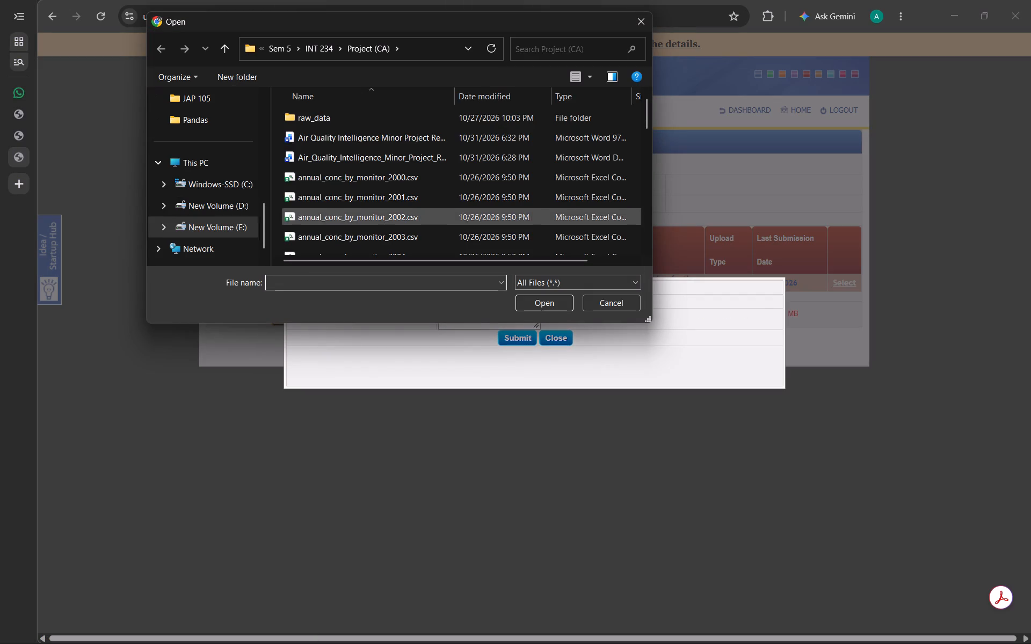
left_click(310, 142)
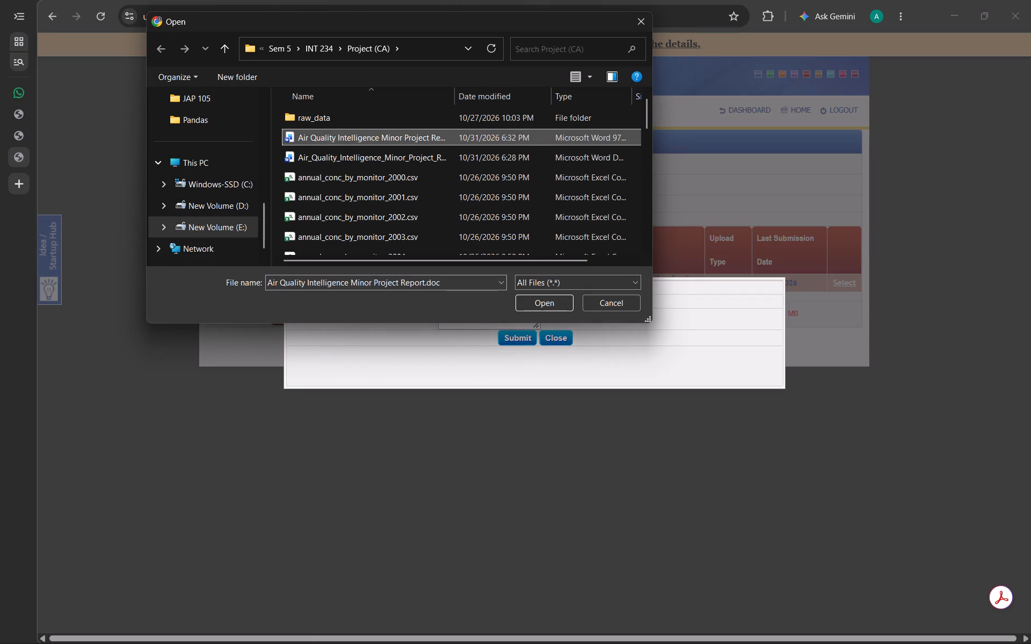
left_click(554, 306)
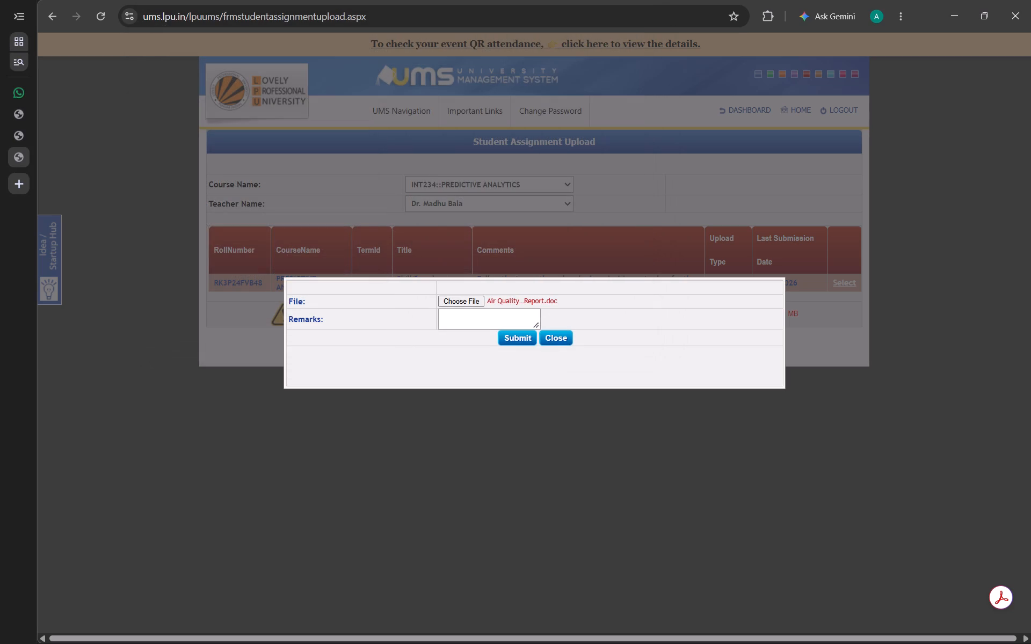
left_click(514, 341)
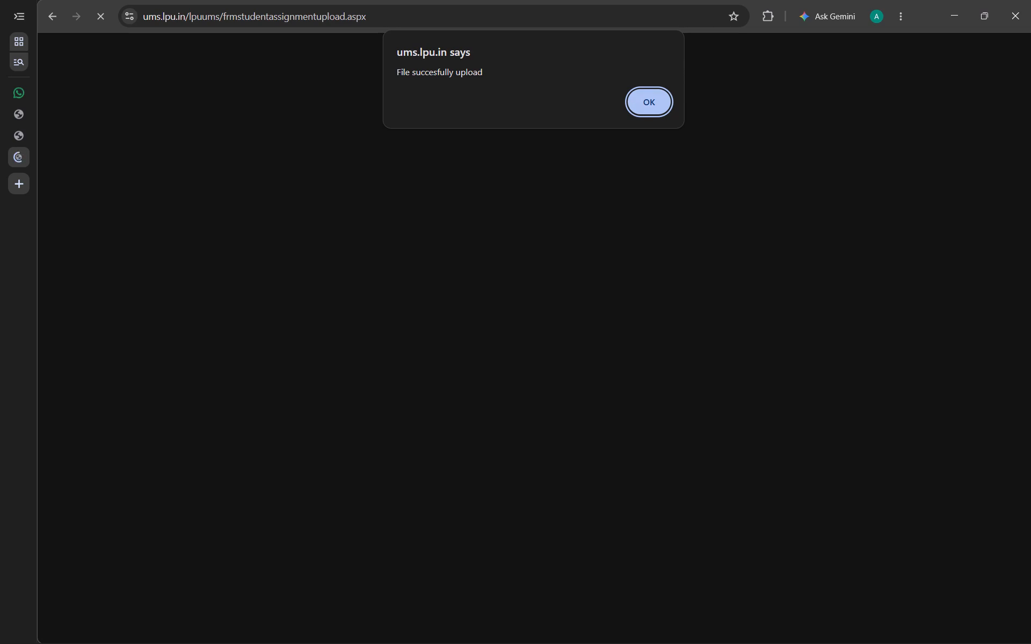
Capture a screenshot of the whole screen with the portal's upload message, then dismiss the message.
key("shift+super+s")
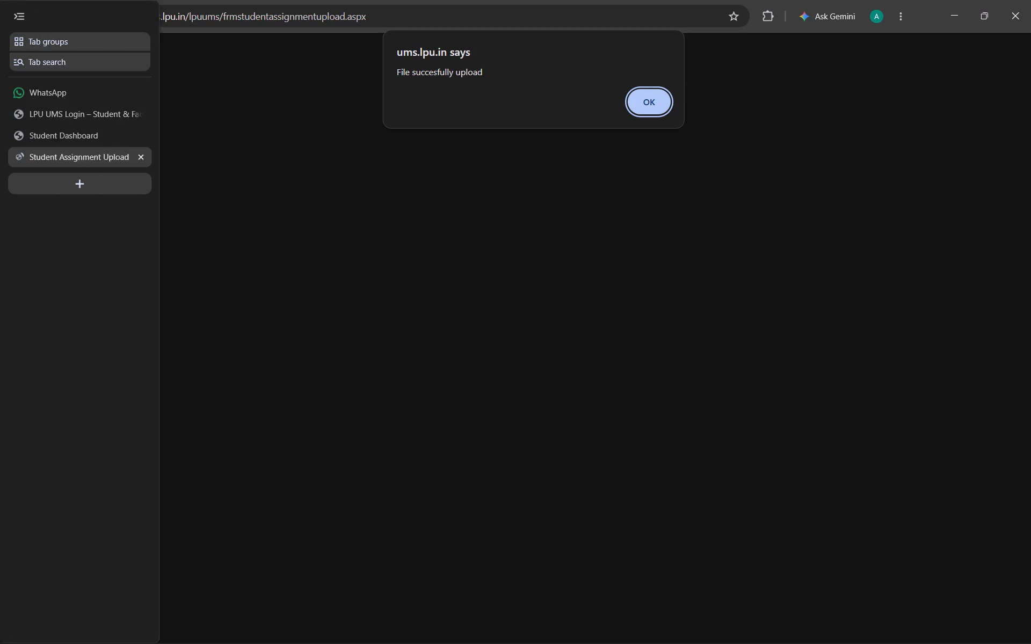
left_click_drag(0, 1, 1030, 643)
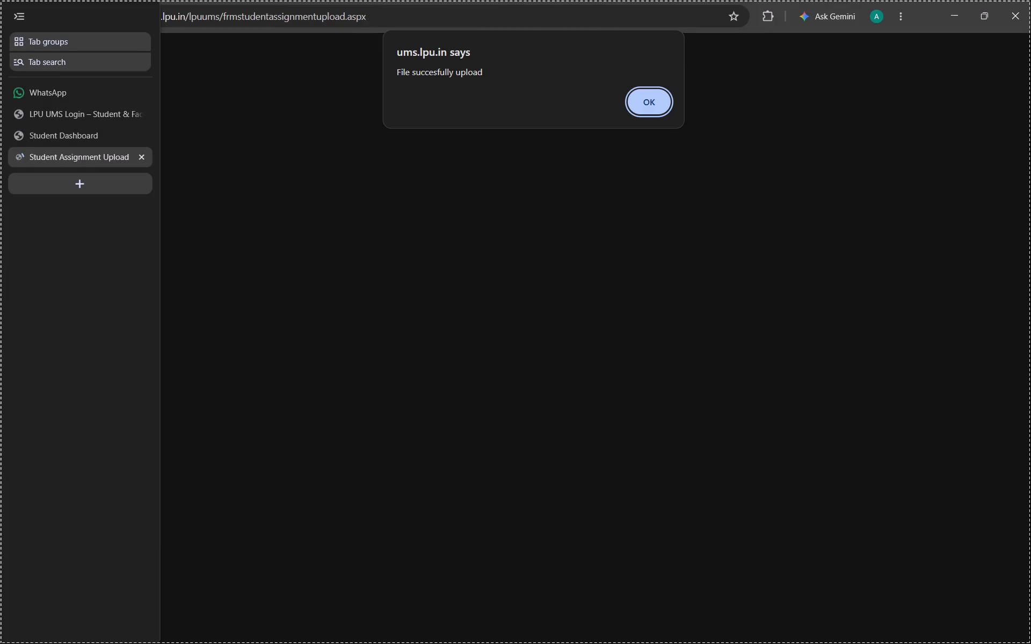
left_click_drag(1030, 643, 1030, 643)
left_click(662, 112)
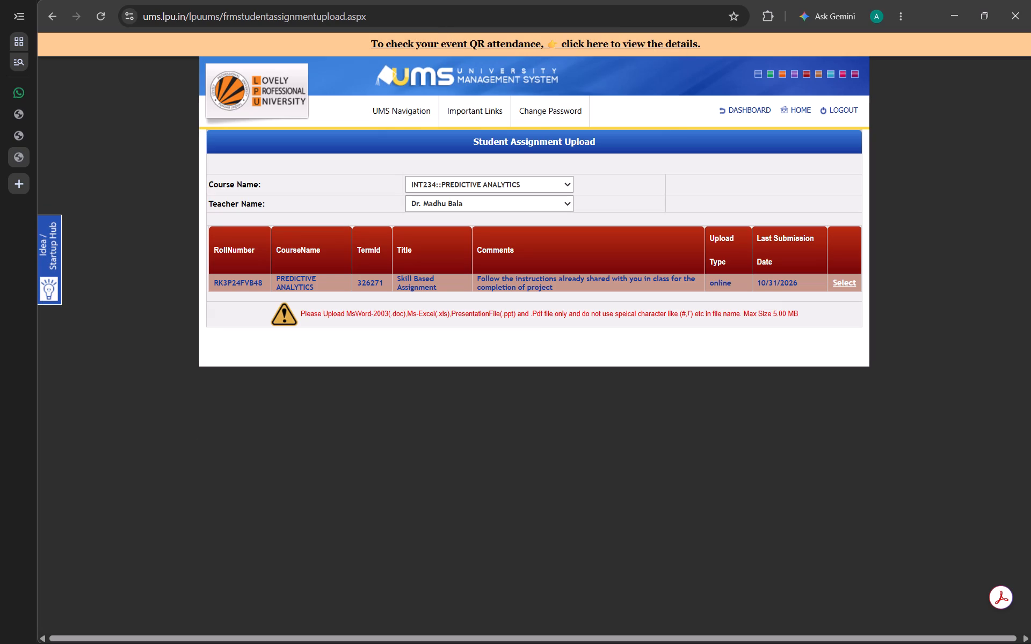
Switch to File Explorer and open the first image in the Gallery.
left_click(613, 637)
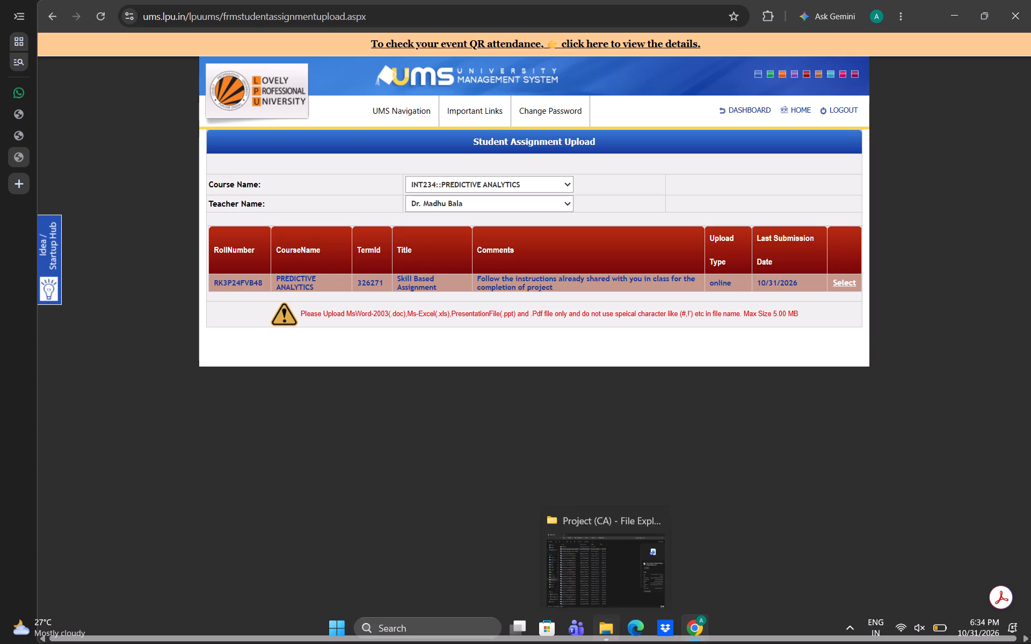
left_click(62, 129)
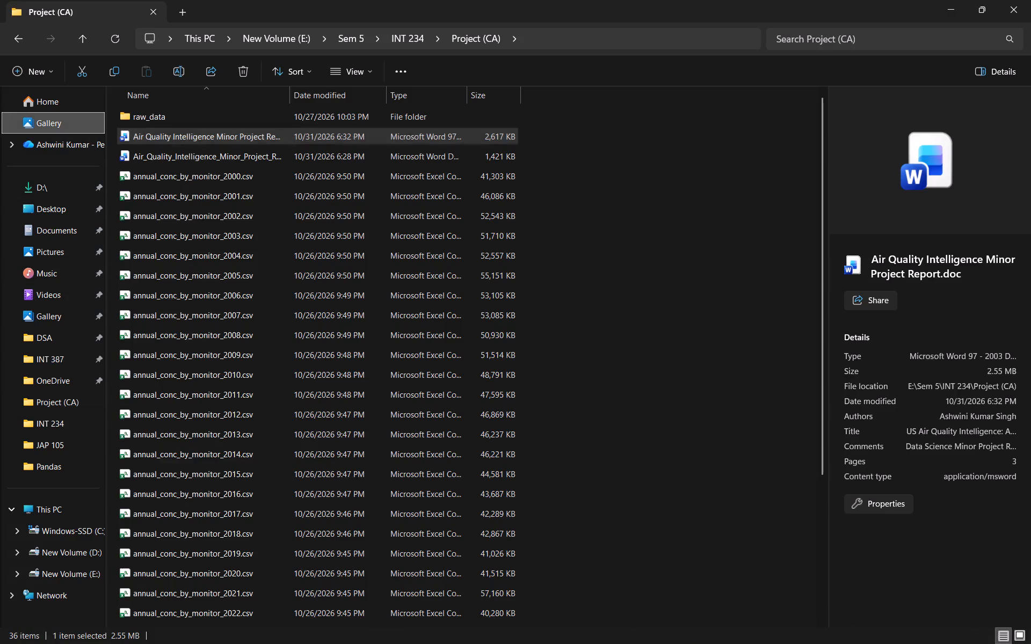
double_click(169, 149)
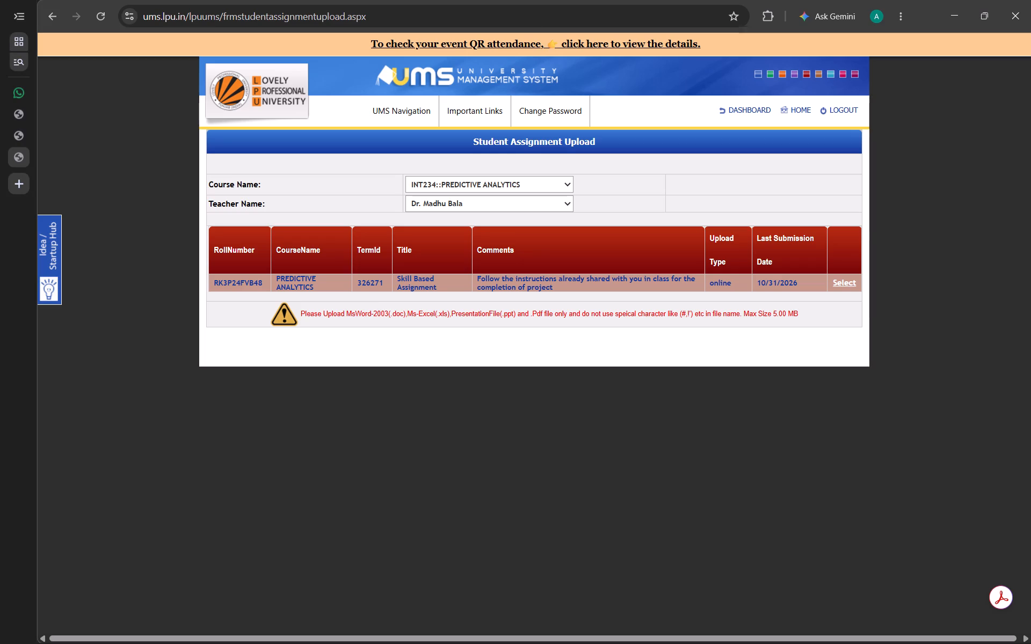
Check the Student Dashboard's pending assignments and return to the Student Assignment Upload page.
left_click(64, 141)
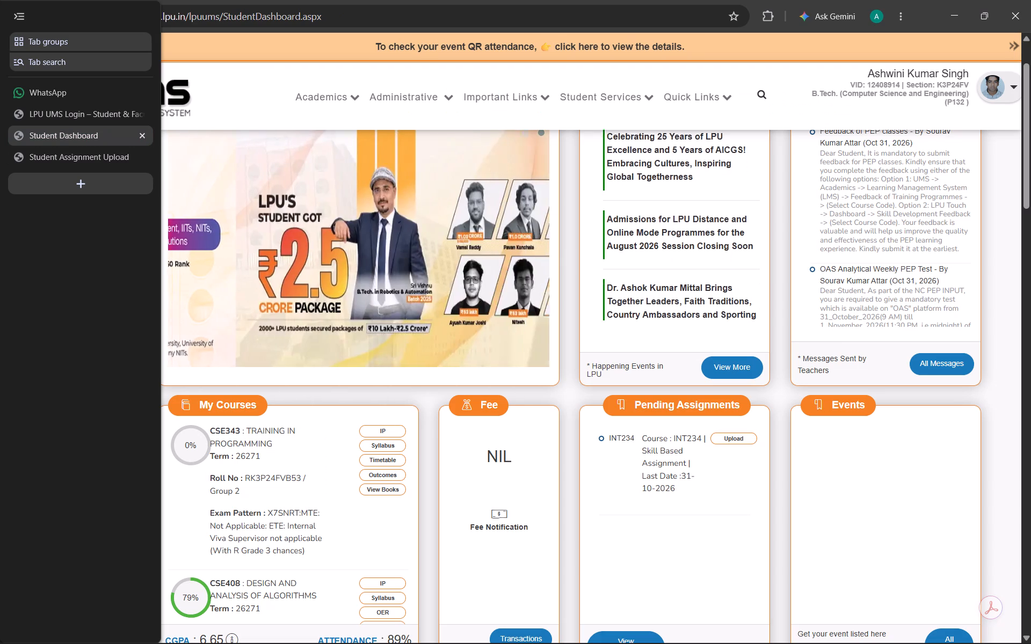
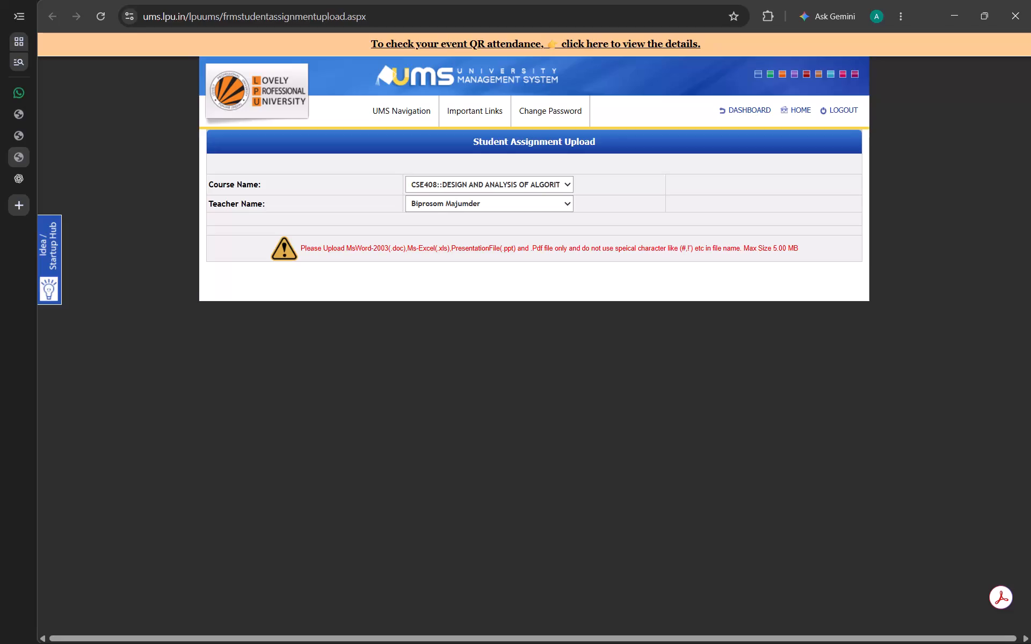
Select the INT234::PREDICTIVE ANALYTICS course and its teacher on the Student Assignment Upload page to check the assignment listed.
left_click(522, 175)
left_click(521, 177)
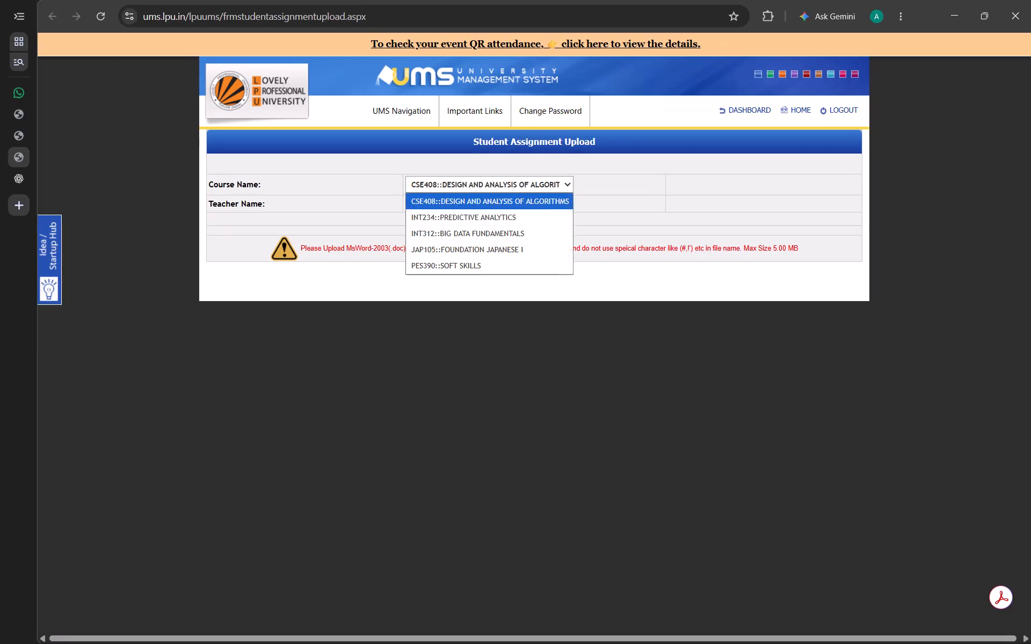
left_click(502, 221)
left_click(495, 208)
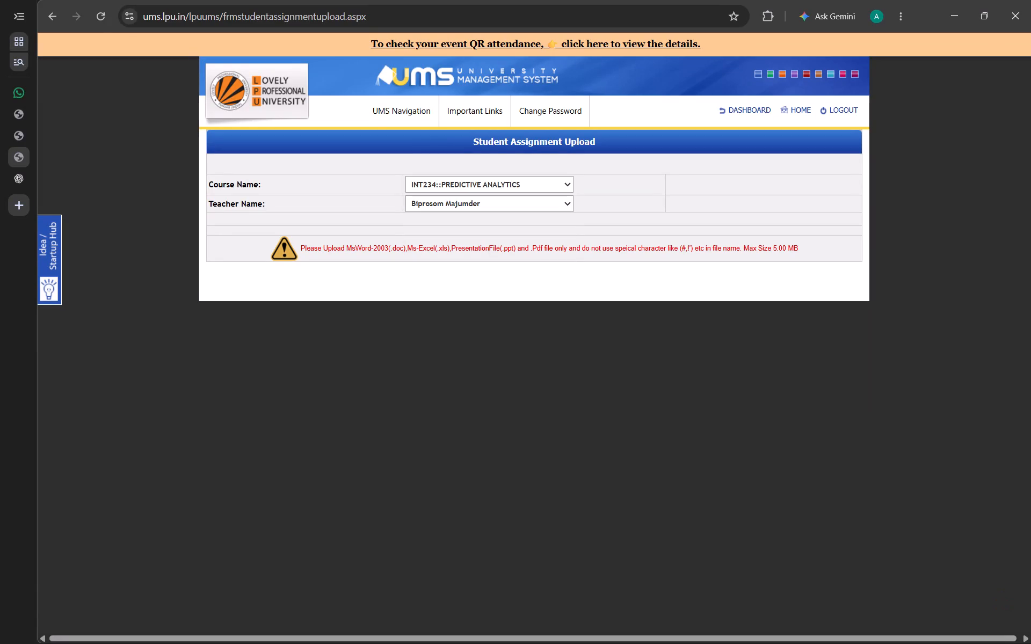
left_click(495, 201)
left_click(481, 239)
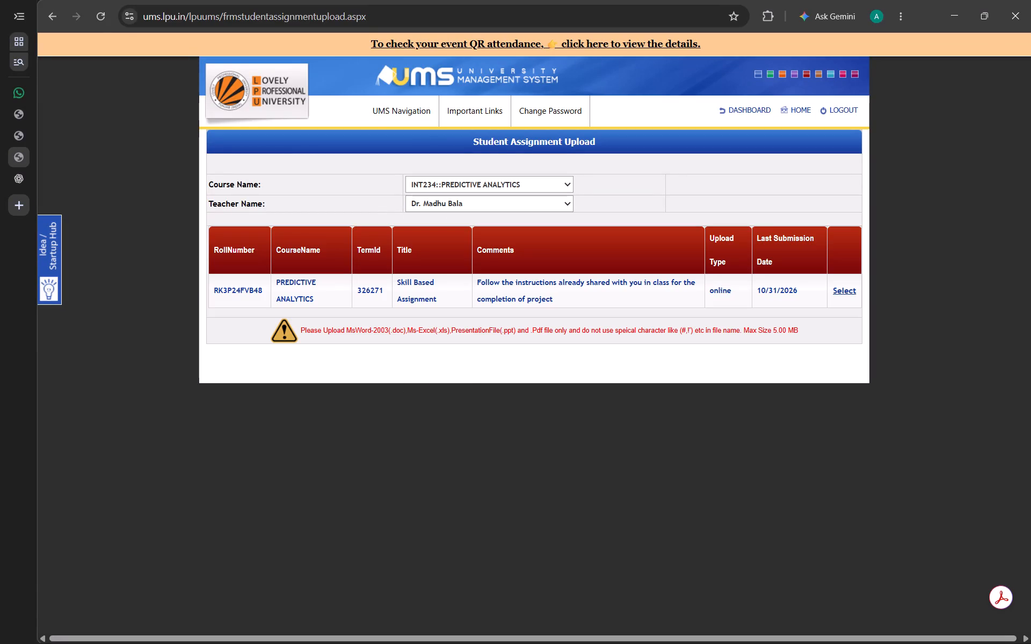
Close the Chrome window, the File Explorer Gallery and the screenshot viewer to clear the desktop.
triple_click(1030, 0)
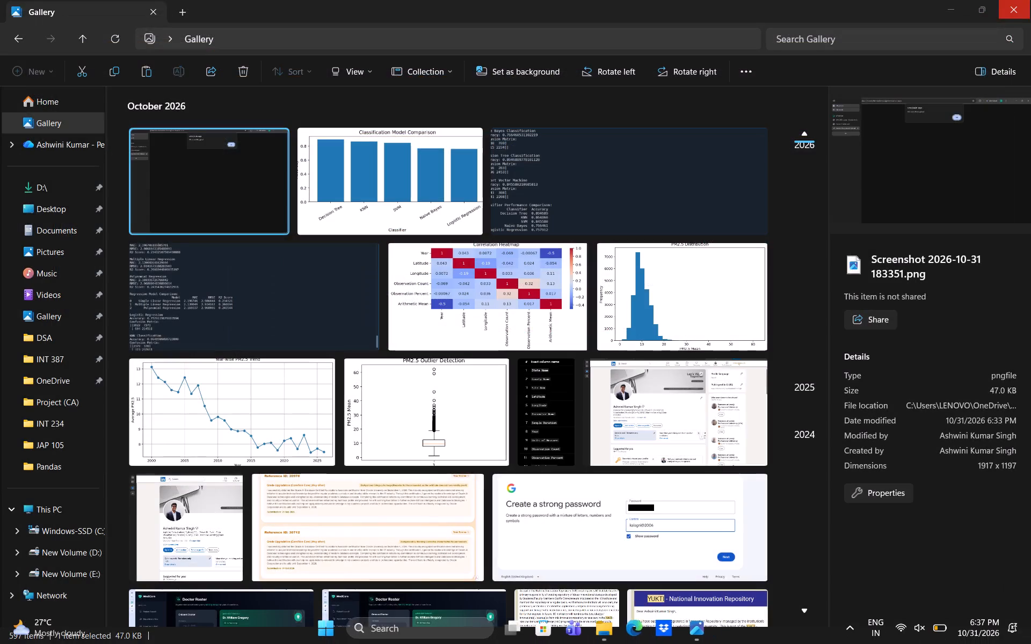
left_click(1030, 0)
double_click(850, 110)
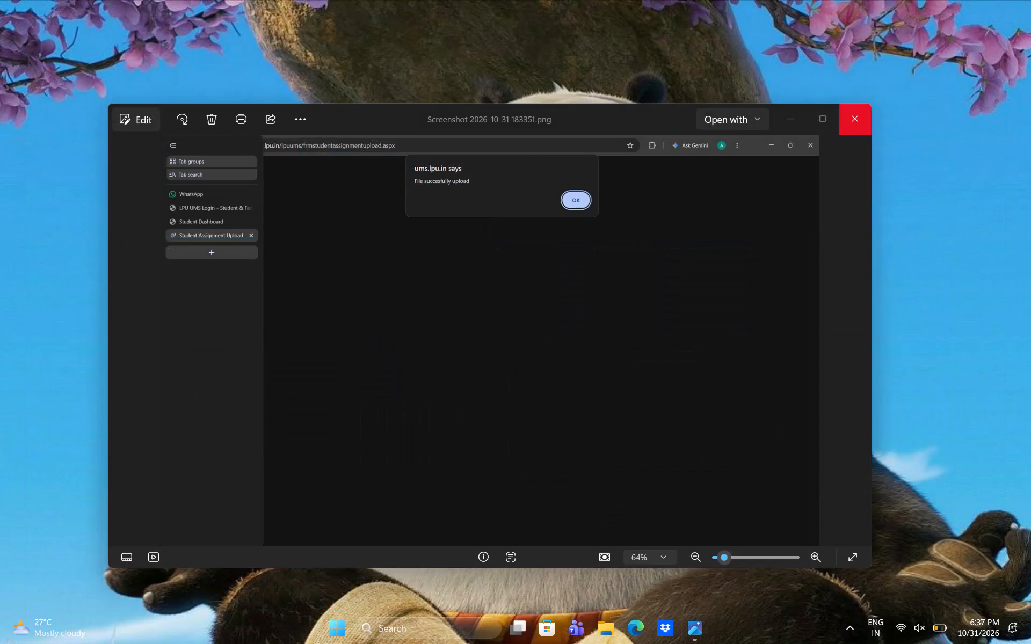
Turn off the laptop's Wi-Fi and Energy saver in the Windows quick settings.
left_click(936, 643)
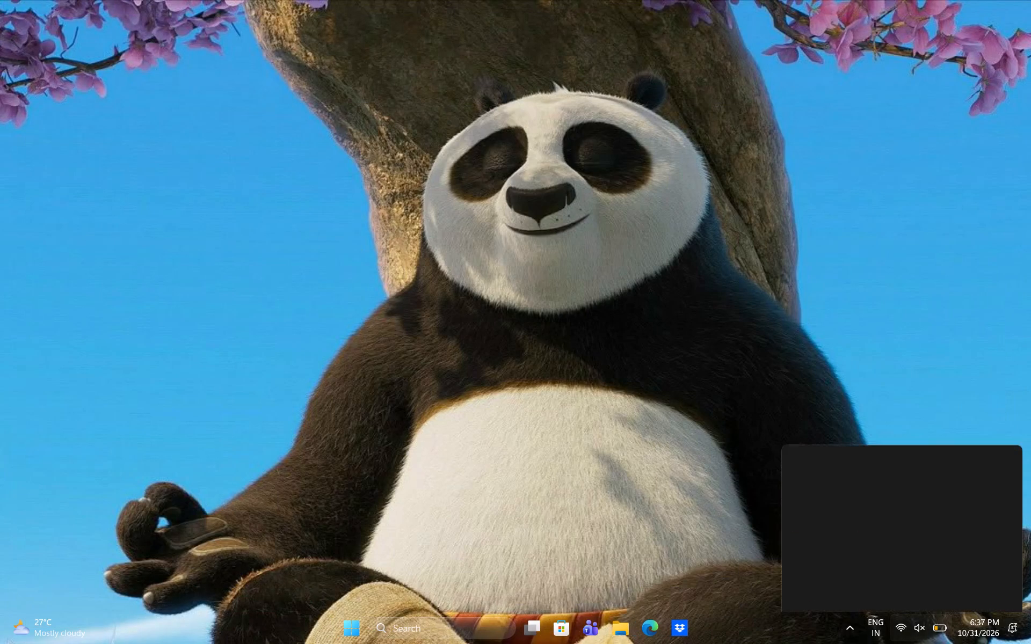
left_click(818, 390)
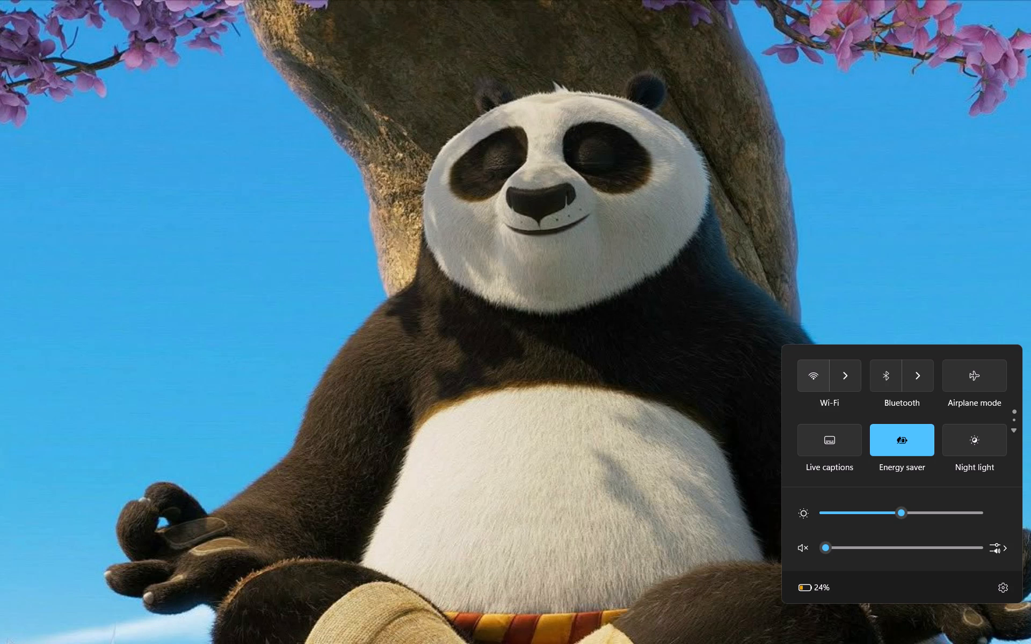
left_click(897, 455)
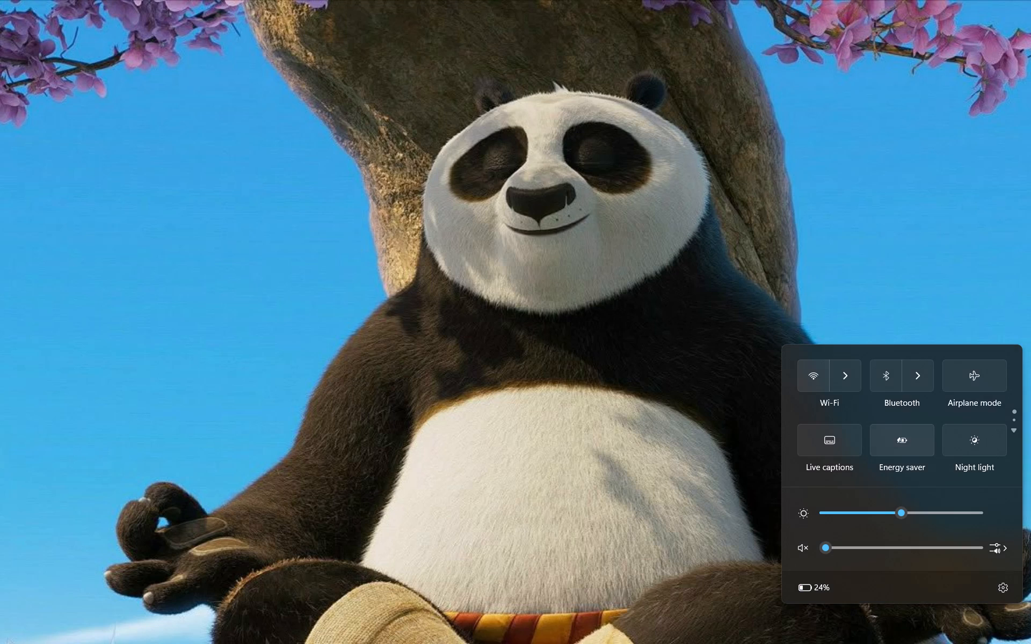
left_click(494, 386)
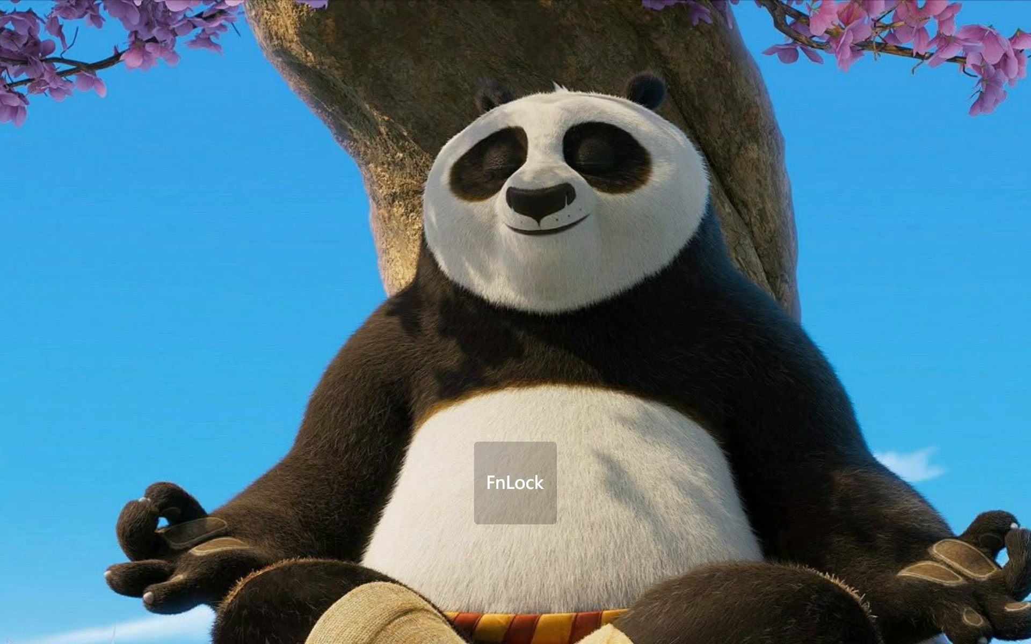
Bring up the Shut Down Windows dialog to turn off the PC.
key("alt+F4")
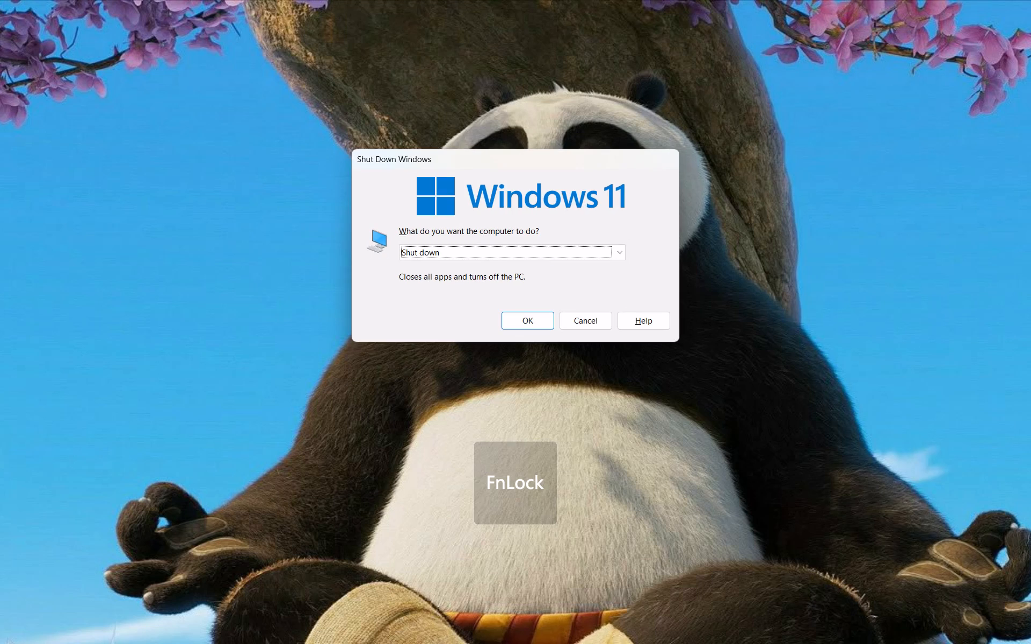